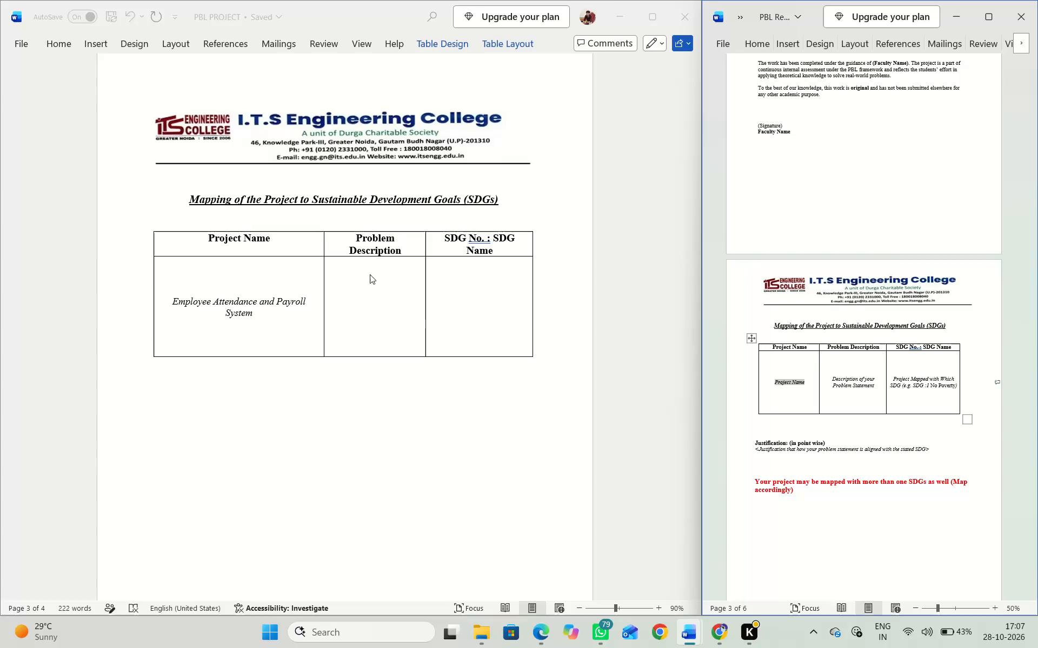
Paste the copied problem statement into the empty Problem Description cell of the SDG mapping table.
{"action": "left_click", "coordinate": [354, 288]}
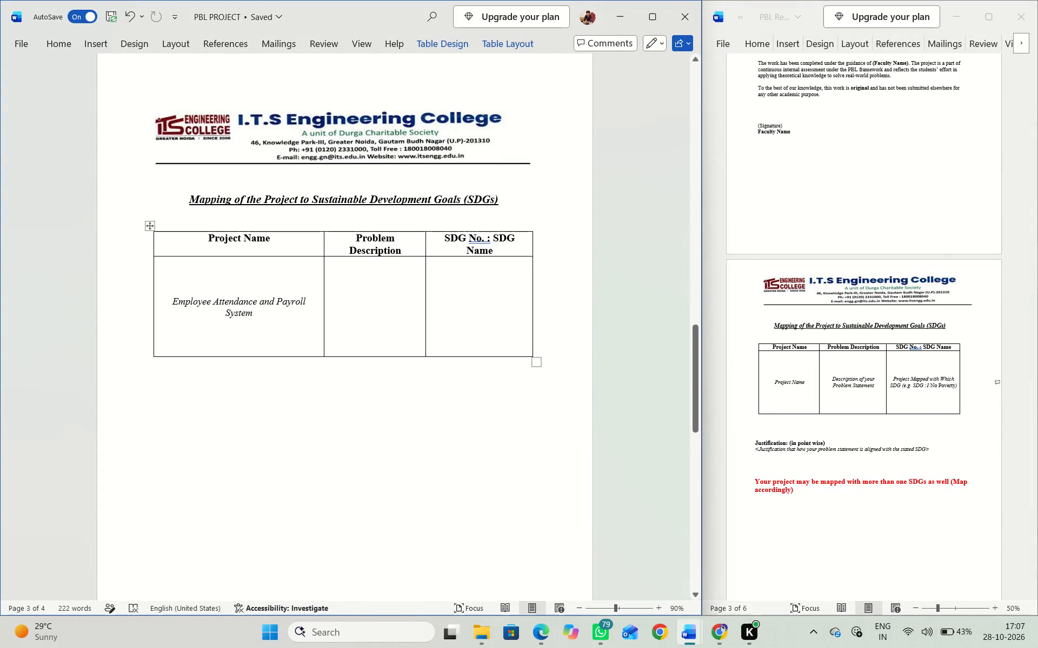
{"action": "key", "text": "ctrl+v"}
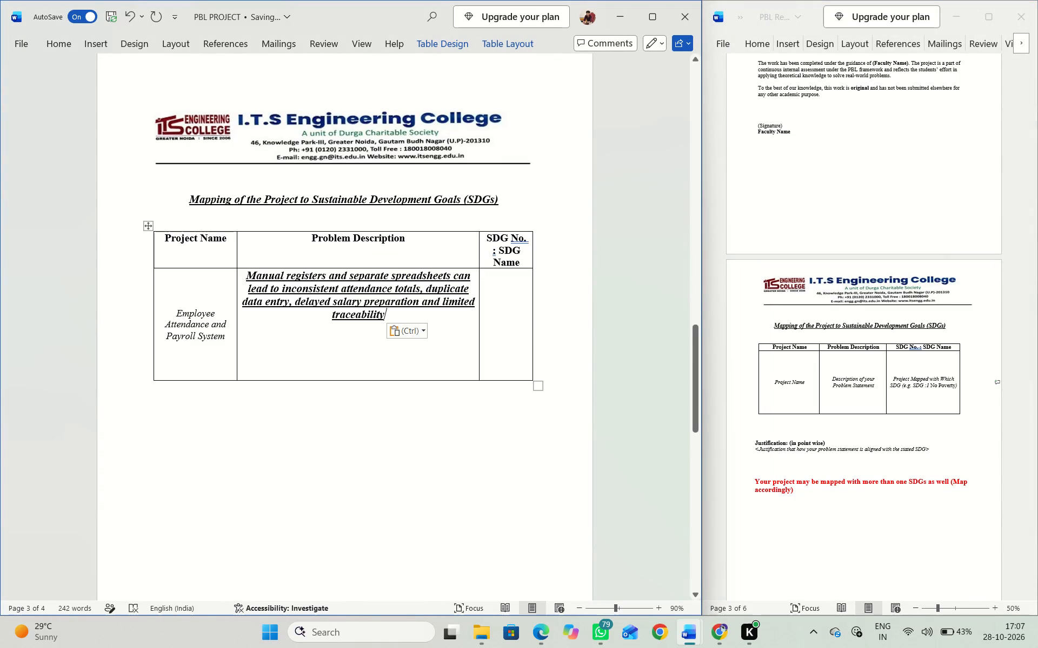
Check the template's description formatting, remove bold from the pasted problem description and set its font size to 12.
{"action": "left_click_drag", "start_coordinate": [392, 320], "coordinate": [254, 265]}
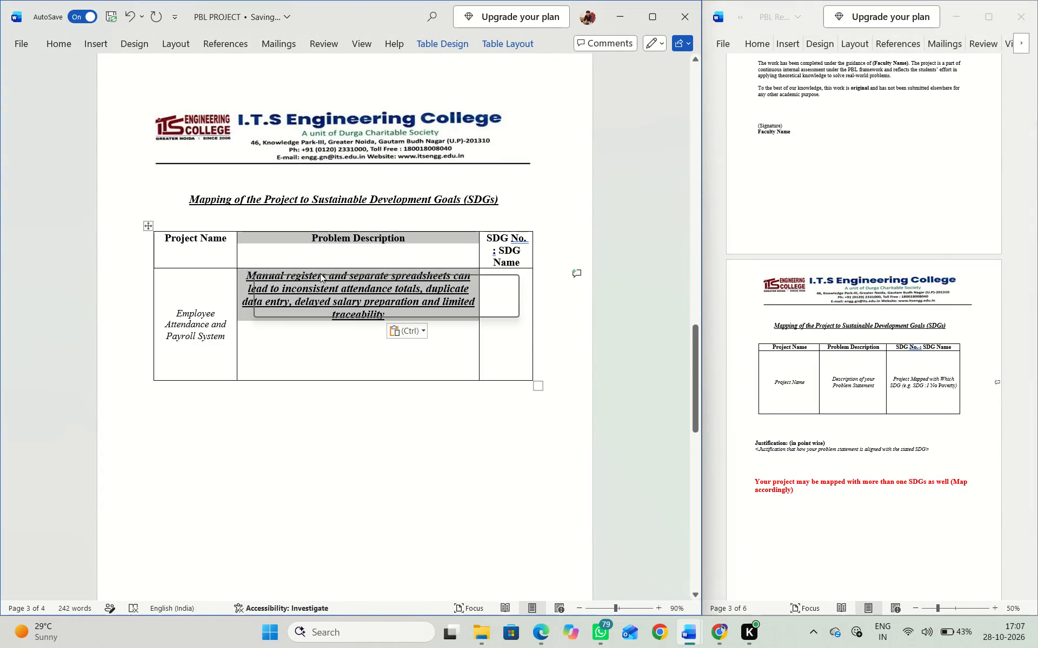
{"action": "left_click", "coordinate": [351, 335]}
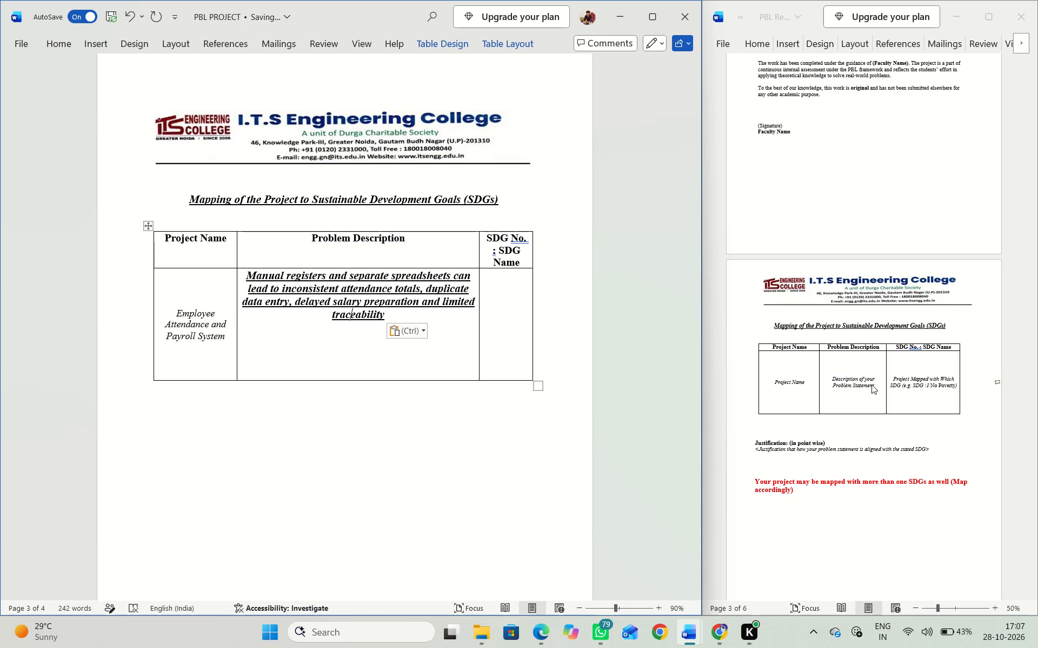
{"action": "left_click_drag", "start_coordinate": [874, 384], "coordinate": [853, 384]}
{"action": "left_click_drag", "start_coordinate": [881, 383], "coordinate": [867, 385]}
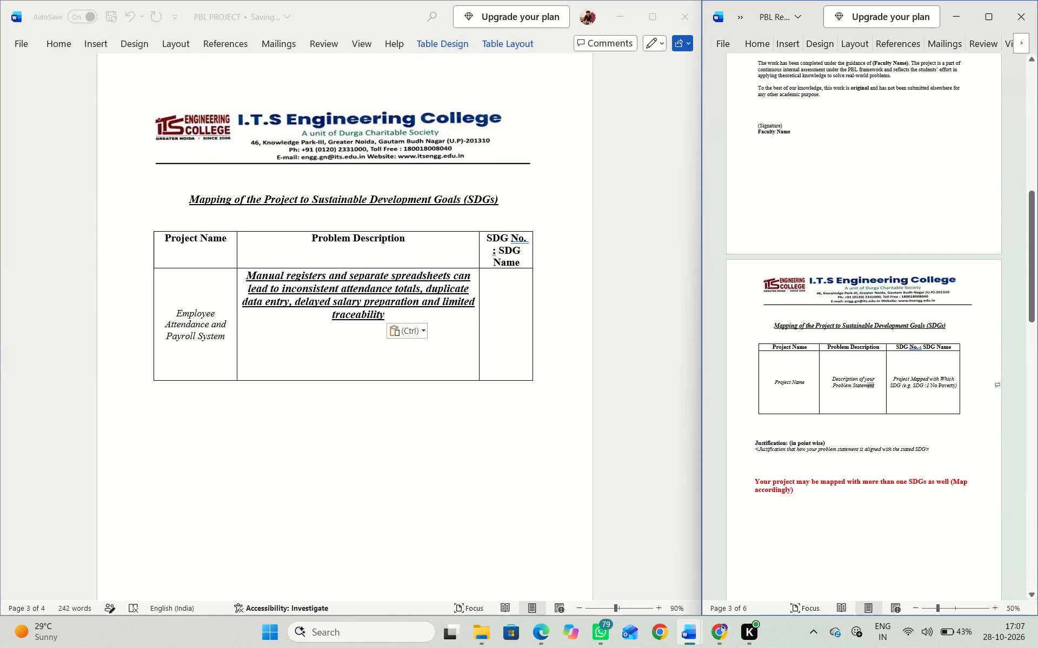
{"action": "left_click_drag", "start_coordinate": [867, 385], "coordinate": [834, 373]}
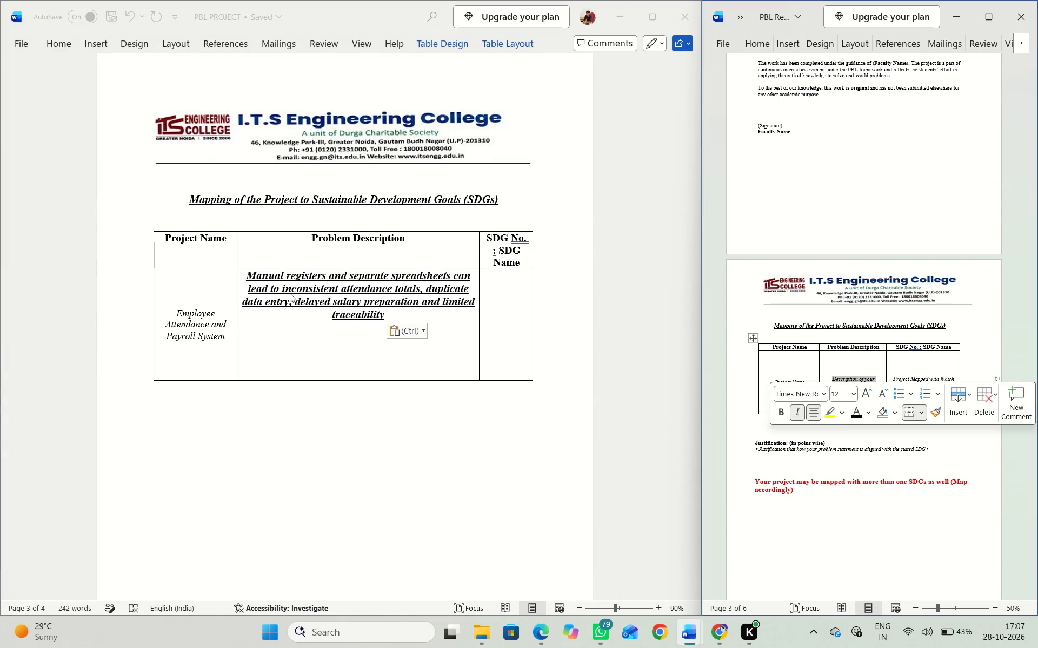
{"action": "left_click", "coordinate": [395, 314]}
{"action": "left_click_drag", "start_coordinate": [394, 315], "coordinate": [394, 316]}
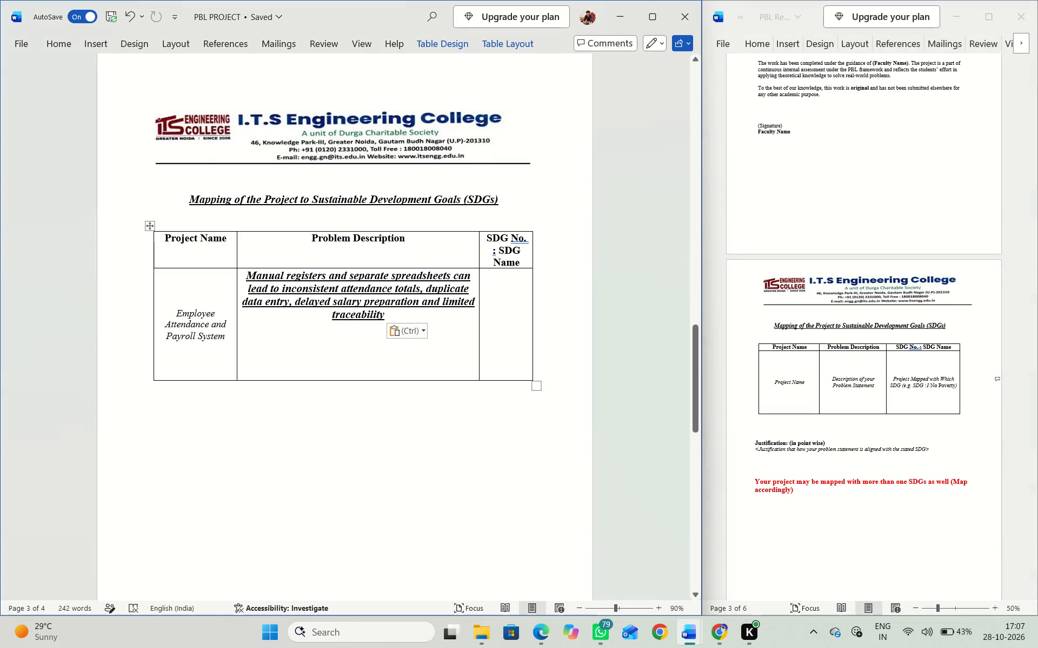
{"action": "left_click_drag", "start_coordinate": [394, 316], "coordinate": [262, 272]}
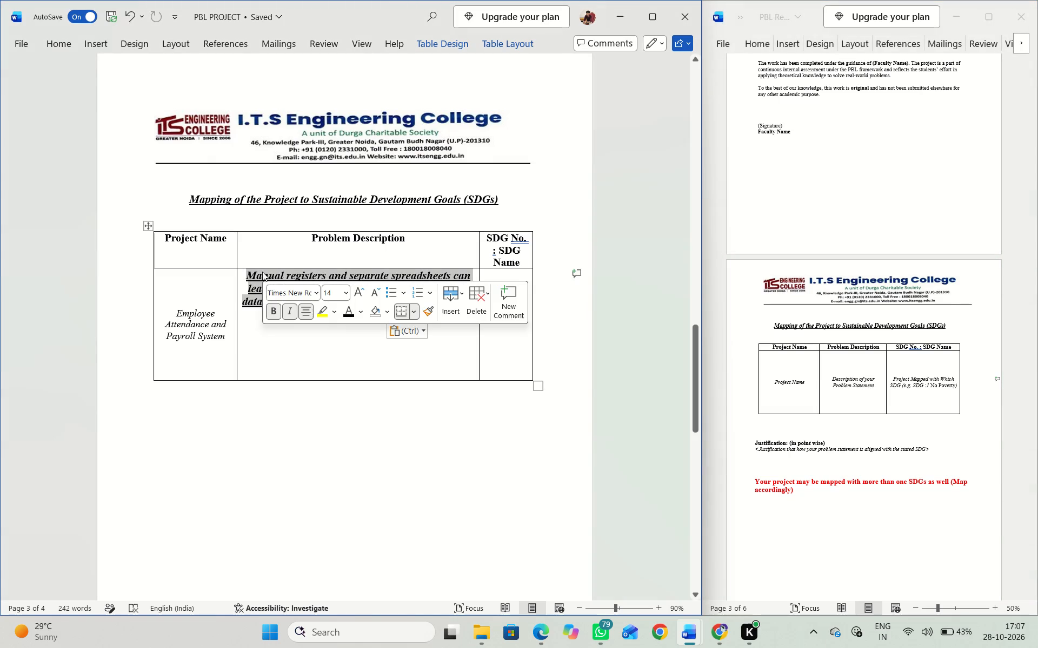
{"action": "left_click", "coordinate": [274, 309]}
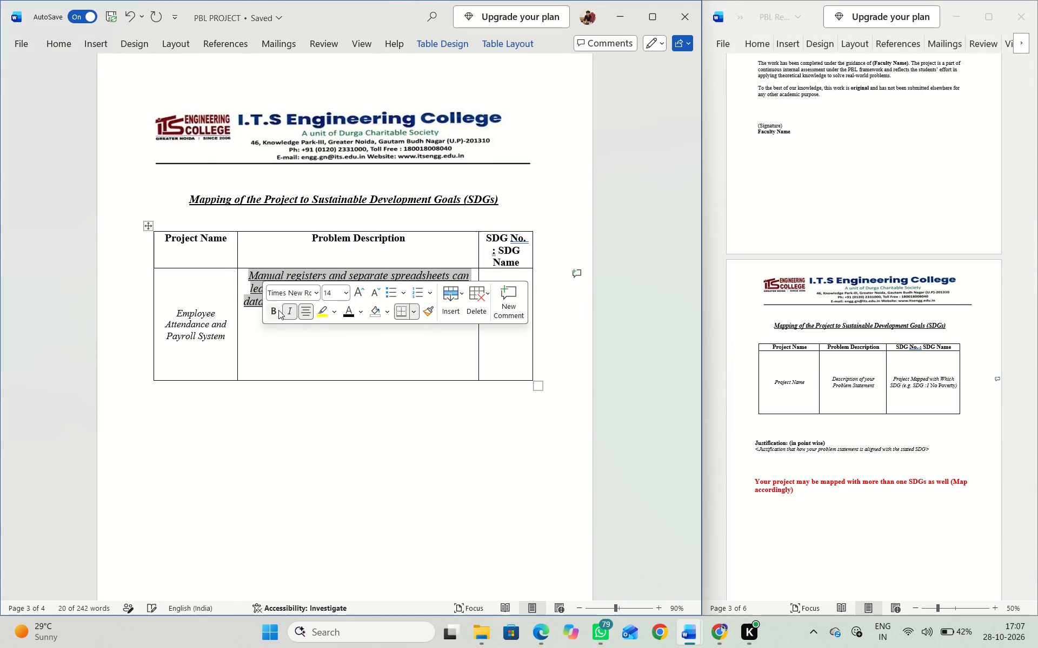
{"action": "left_click", "coordinate": [344, 294]}
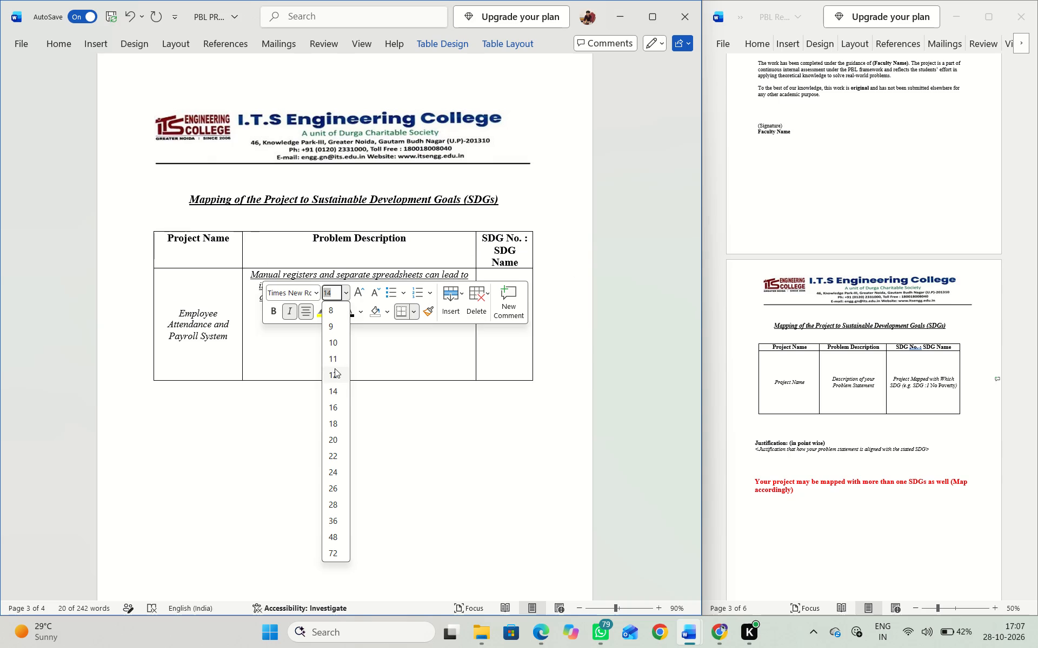
{"action": "left_click", "coordinate": [335, 368]}
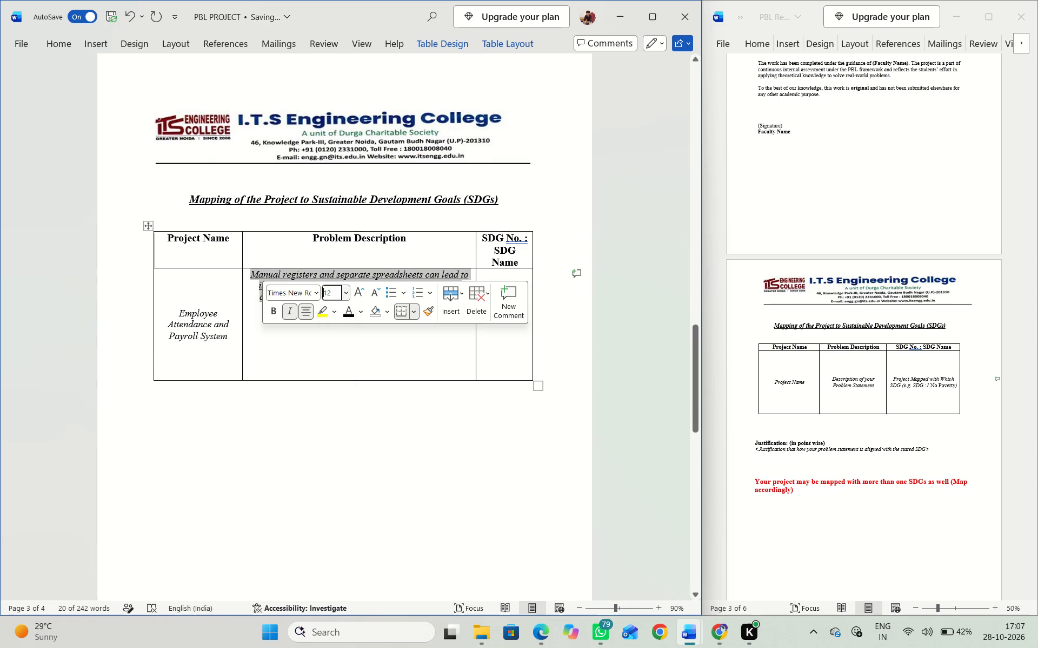
Insert three blank lines above the problem description text to lower it within its cell.
{"action": "left_click", "coordinate": [251, 275]}
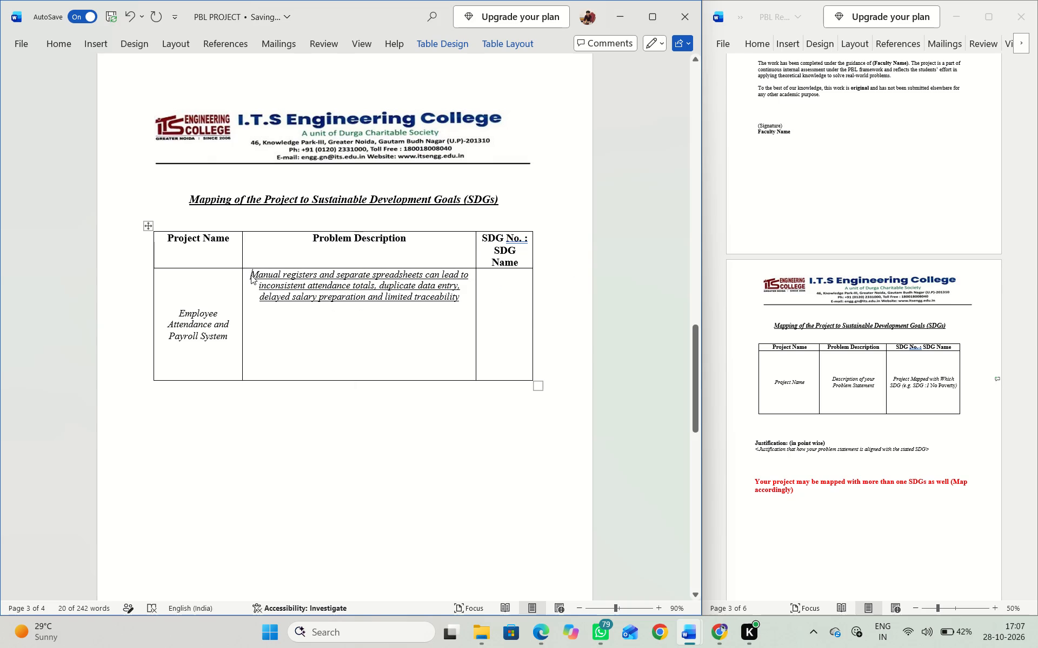
{"action": "key", "text": "Return"}
{"action": "key", "text": "Return"}
{"action": "key", "text": "Return"}
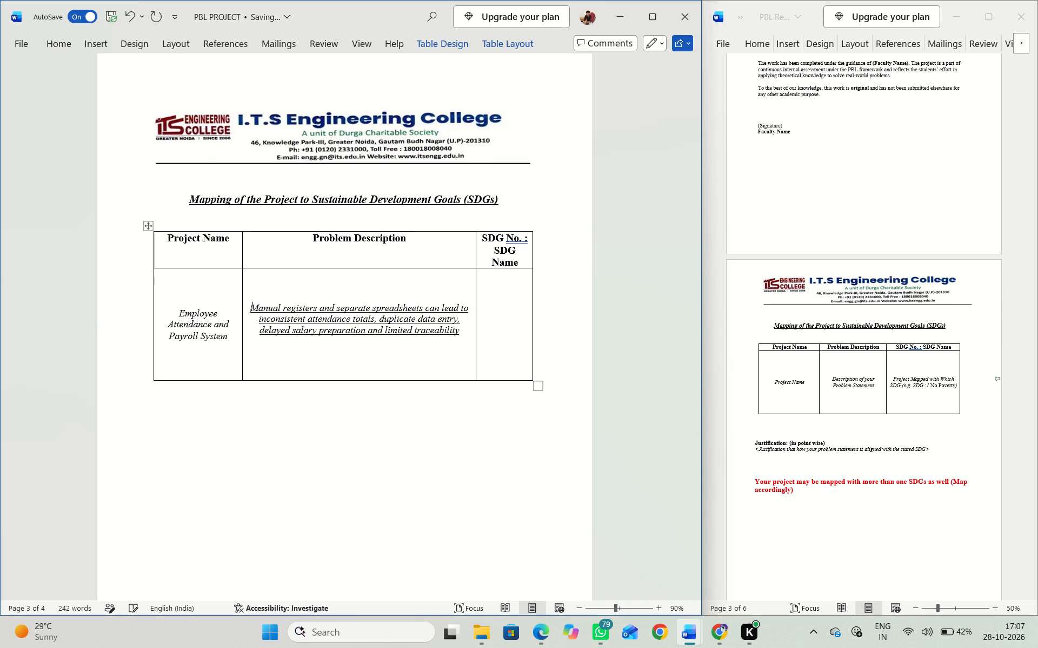
{"action": "key", "text": "Return"}
{"action": "key", "text": "BackSpace"}
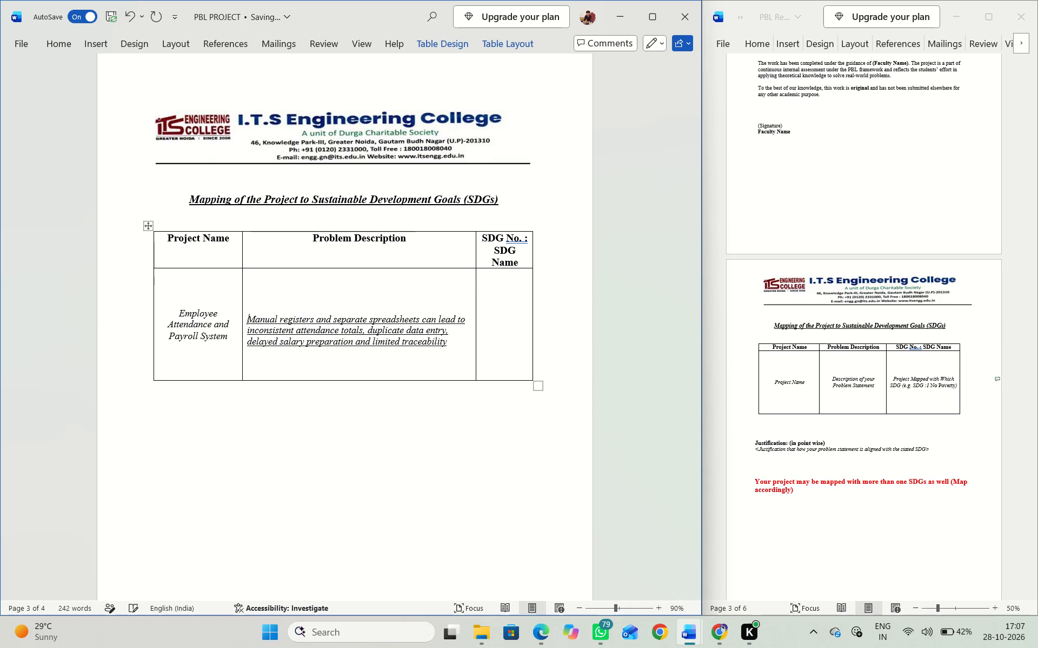
{"action": "key", "text": "BackSpace"}
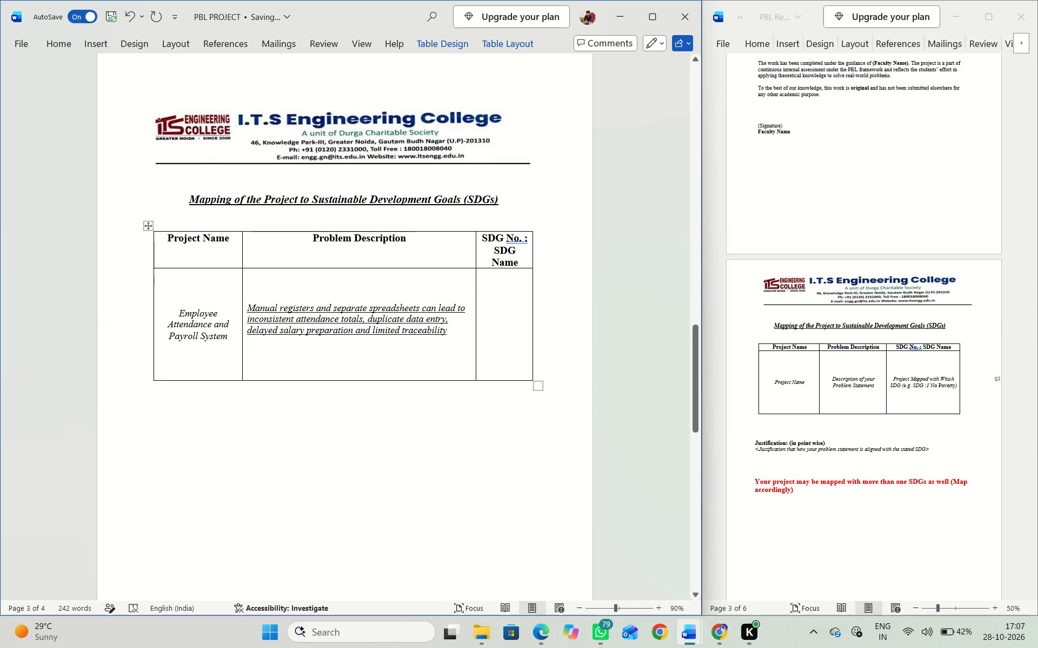
Remove the underline from the problem description text and centre it horizontally in its cell.
{"action": "left_click_drag", "start_coordinate": [248, 306], "coordinate": [372, 322]}
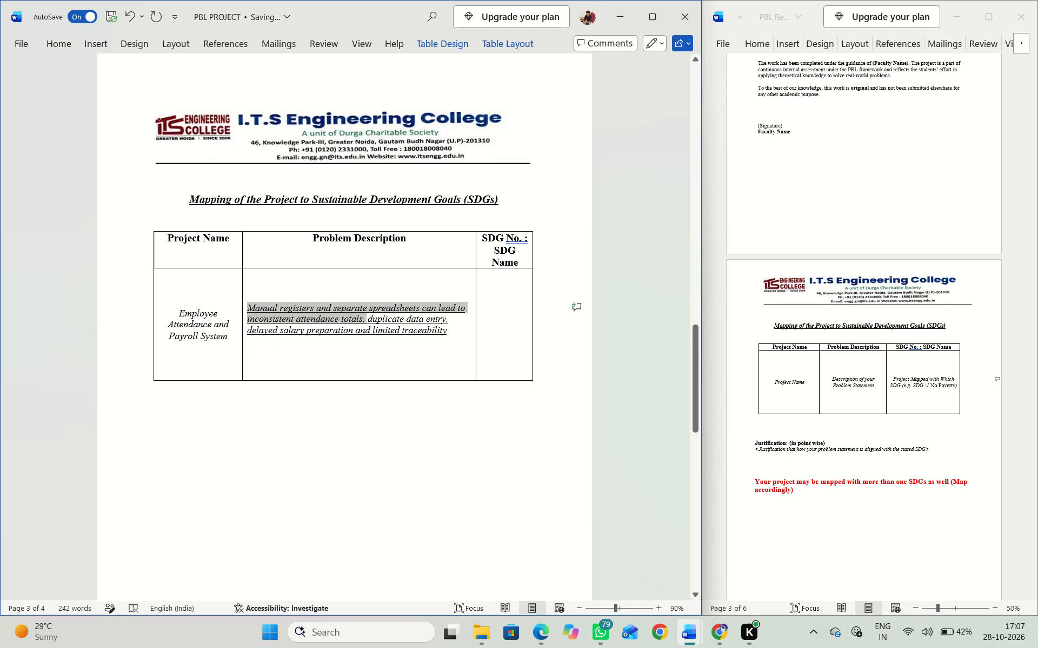
{"action": "left_click_drag", "start_coordinate": [372, 322], "coordinate": [441, 332]}
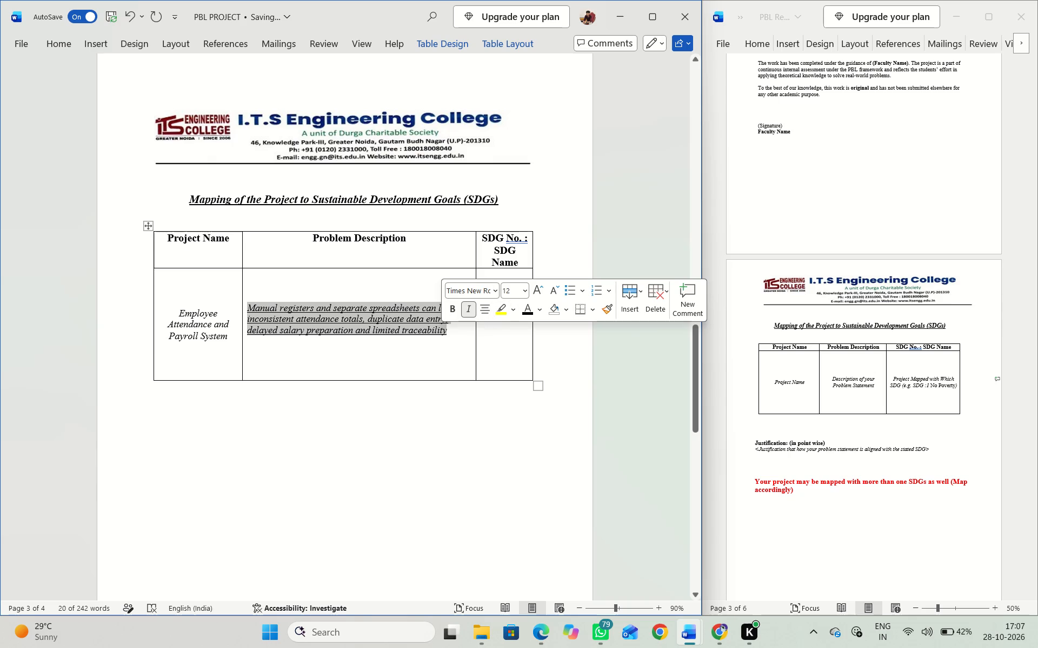
{"action": "left_click", "coordinate": [64, 49]}
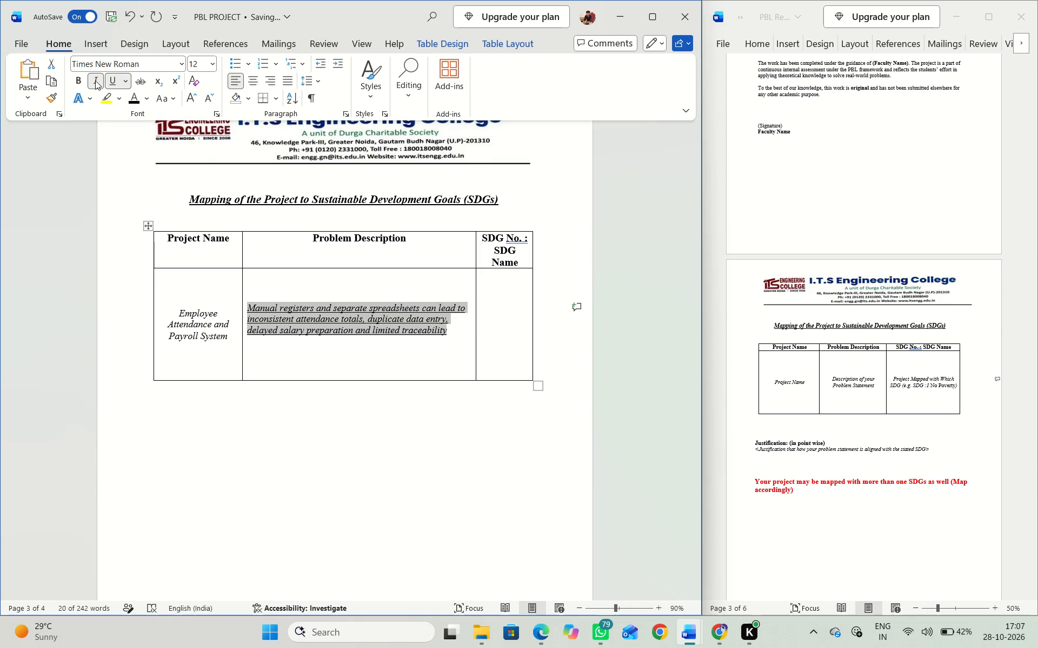
{"action": "left_click", "coordinate": [113, 83]}
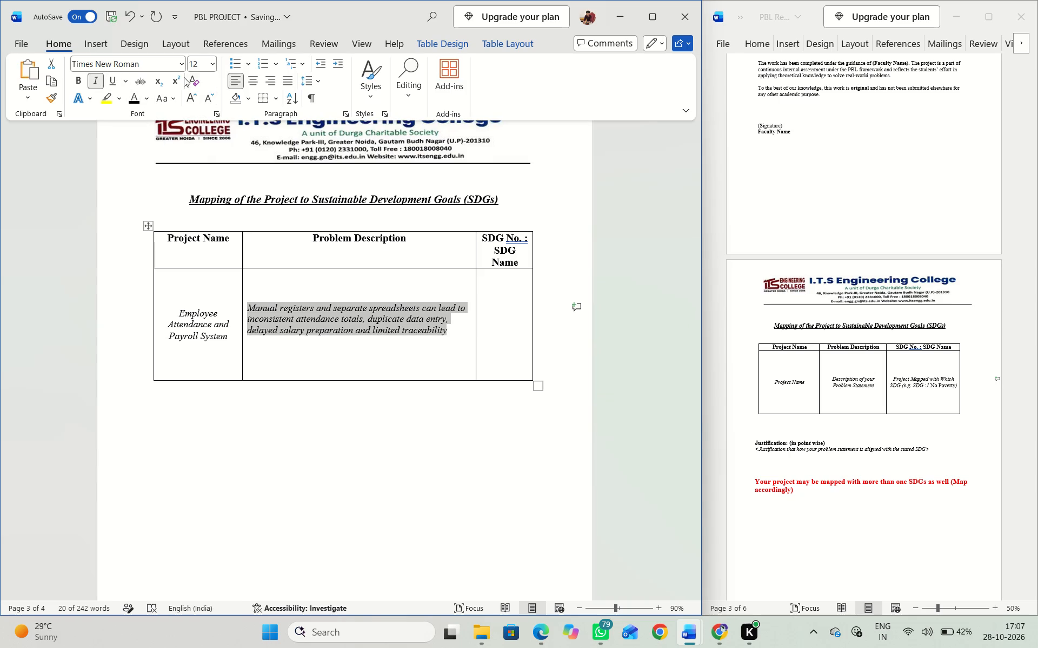
{"action": "left_click", "coordinate": [249, 79]}
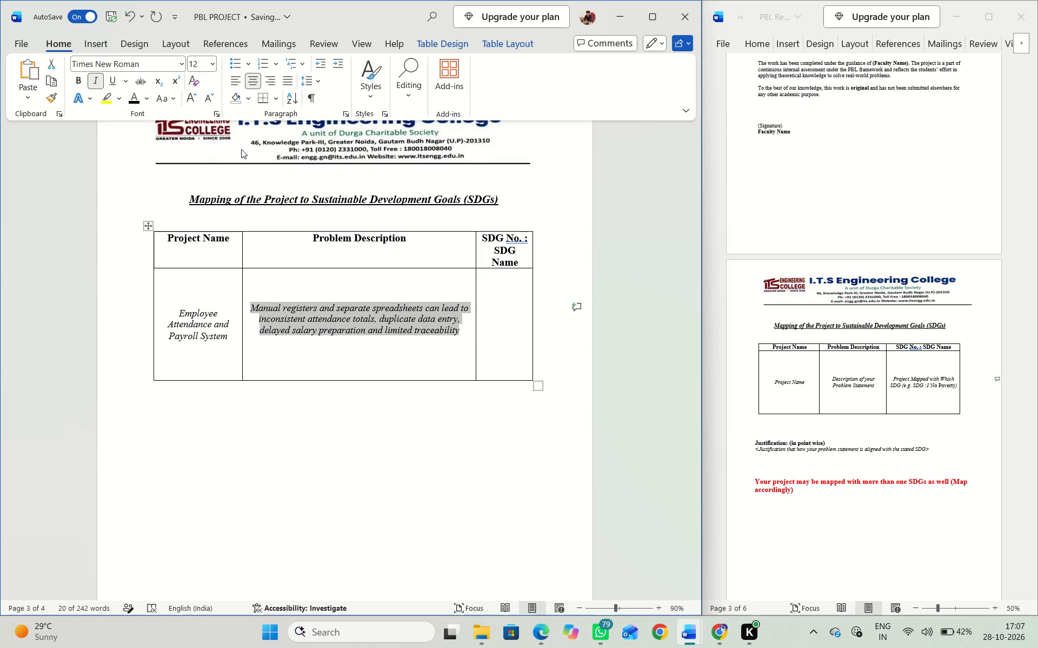
{"action": "left_click", "coordinate": [444, 416]}
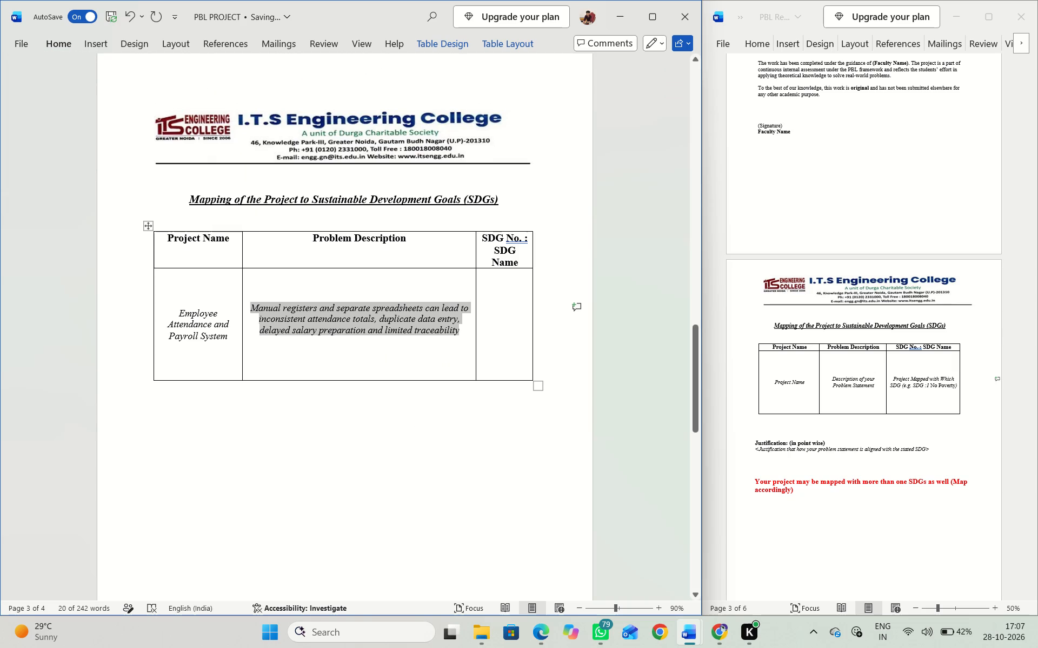
{"action": "left_click", "coordinate": [225, 405]}
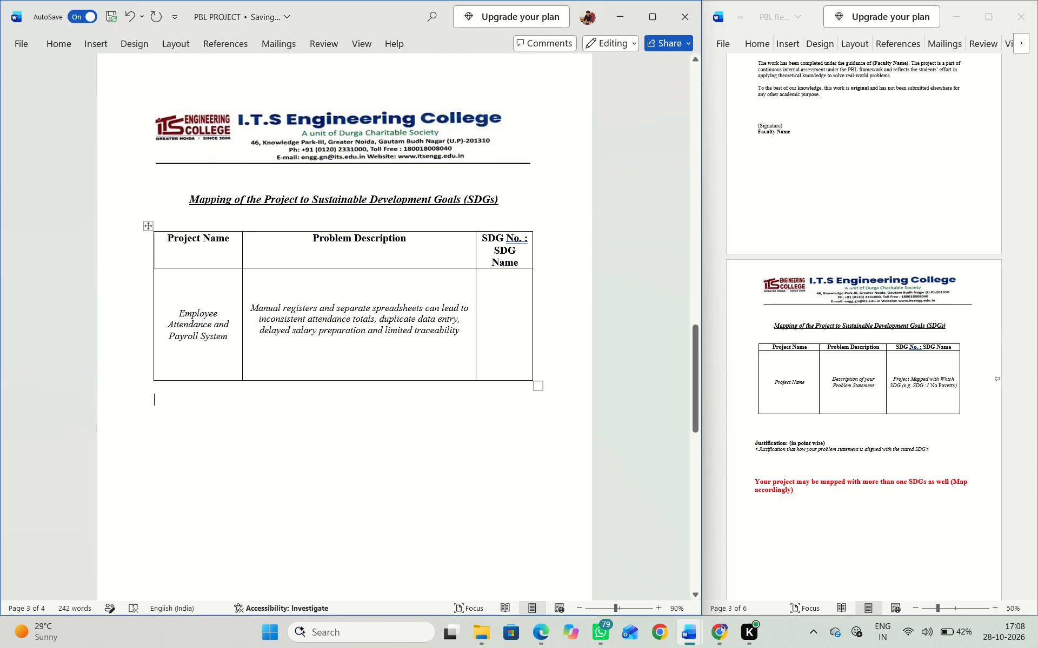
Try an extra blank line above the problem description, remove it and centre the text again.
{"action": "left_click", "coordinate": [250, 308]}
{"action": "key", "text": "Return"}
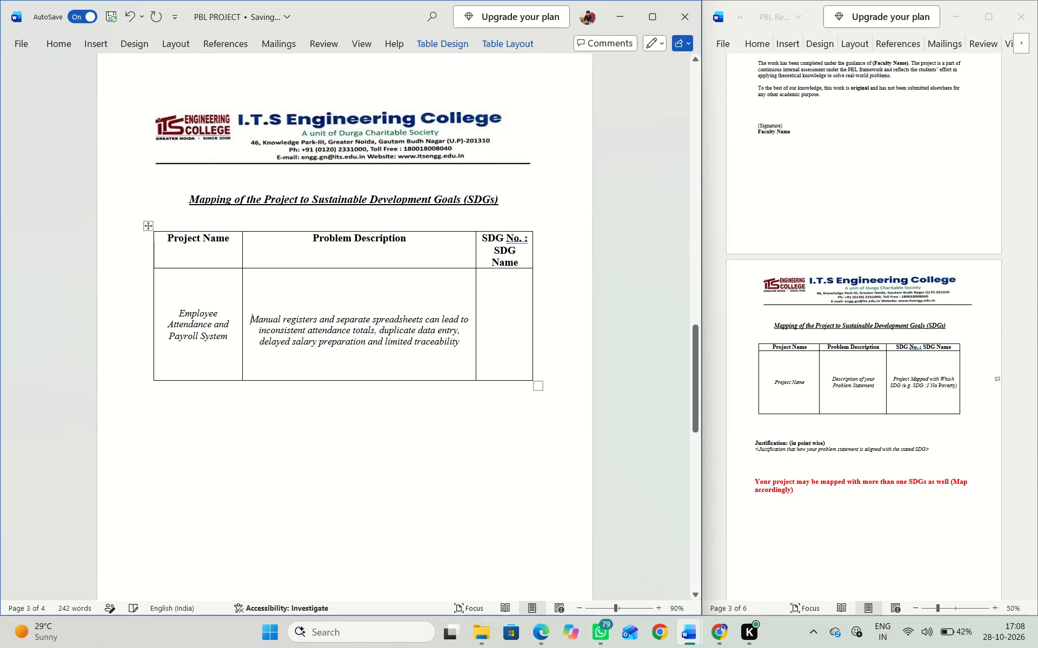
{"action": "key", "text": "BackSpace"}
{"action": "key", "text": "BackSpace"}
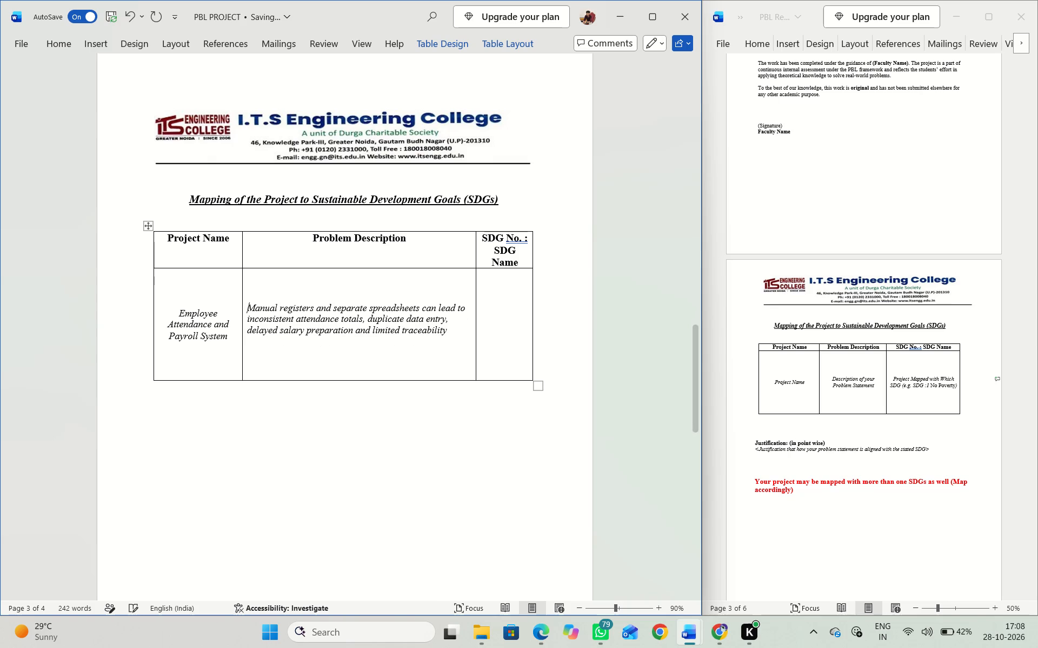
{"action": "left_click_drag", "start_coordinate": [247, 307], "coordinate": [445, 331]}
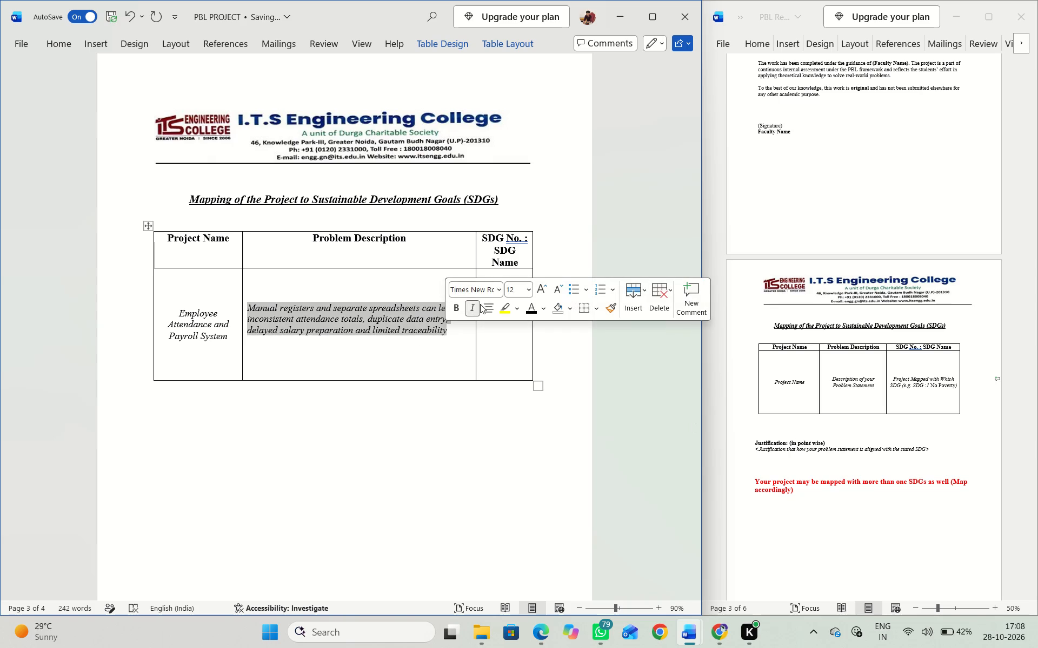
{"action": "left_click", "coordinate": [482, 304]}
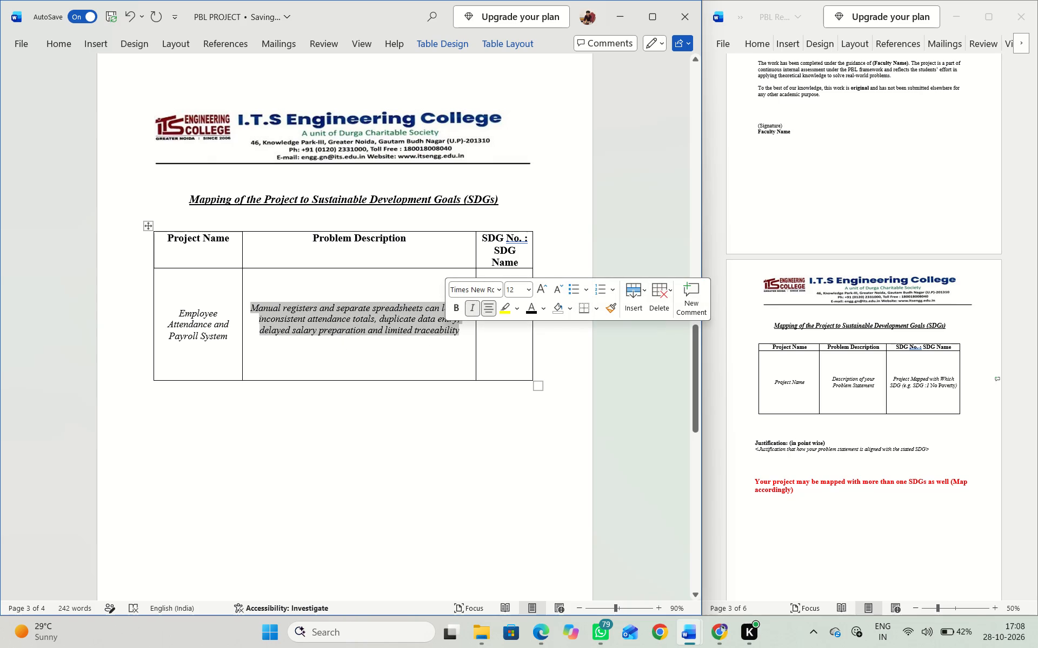
Remove one blank line above the project name in the table and centre the name in its cell.
{"action": "left_click", "coordinate": [181, 311]}
{"action": "key", "text": "BackSpace"}
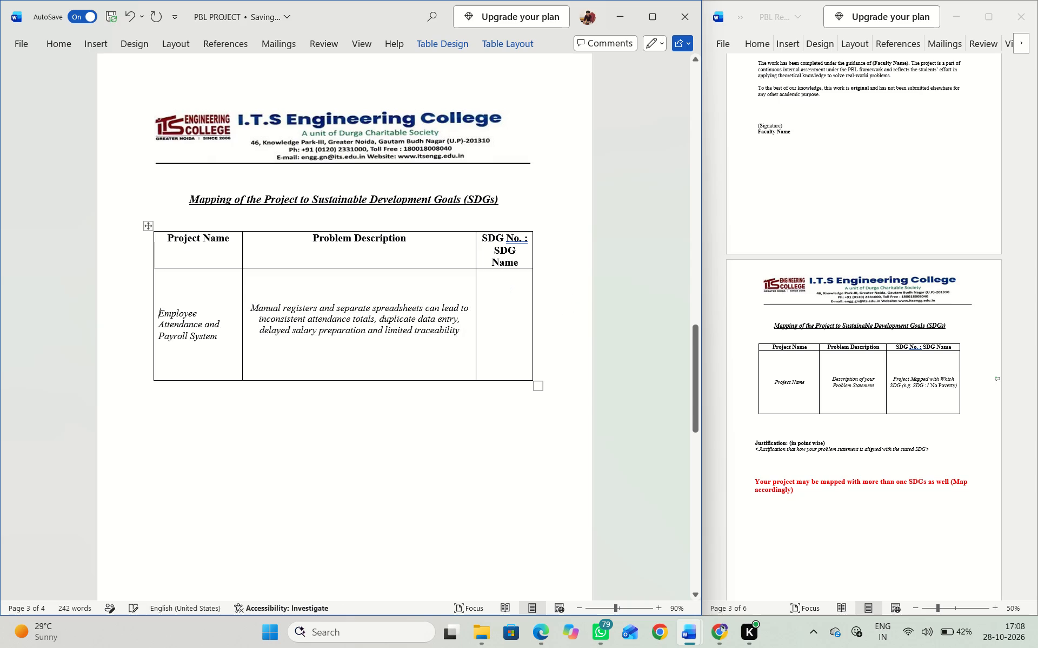
{"action": "key", "text": "BackSpace"}
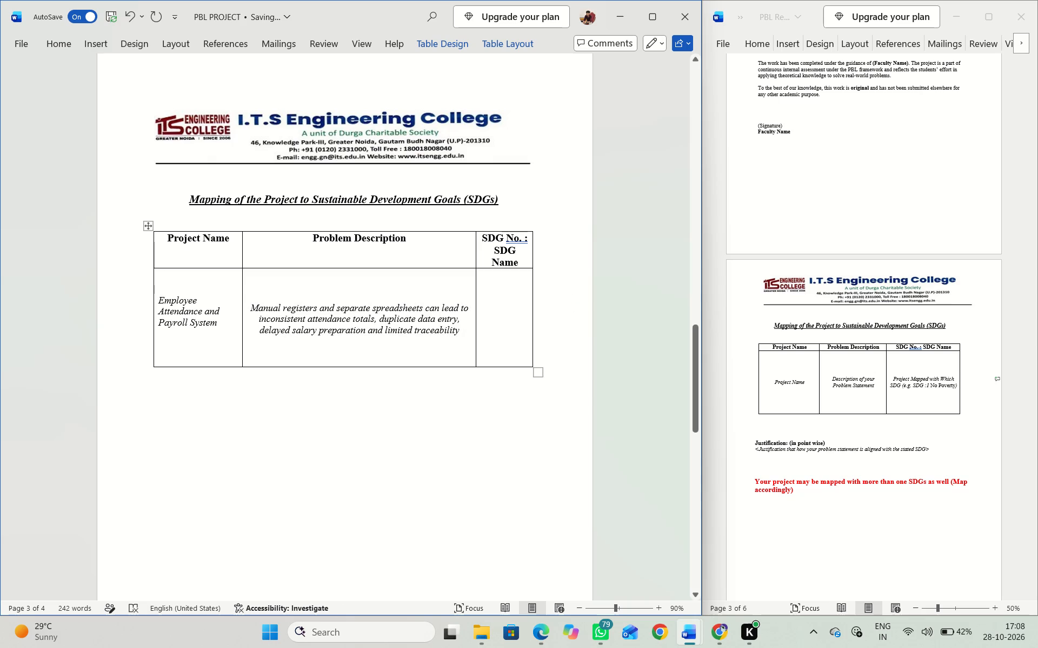
{"action": "left_click_drag", "start_coordinate": [158, 300], "coordinate": [176, 305]}
{"action": "left_click_drag", "start_coordinate": [176, 305], "coordinate": [207, 321]}
{"action": "left_click", "coordinate": [248, 296]}
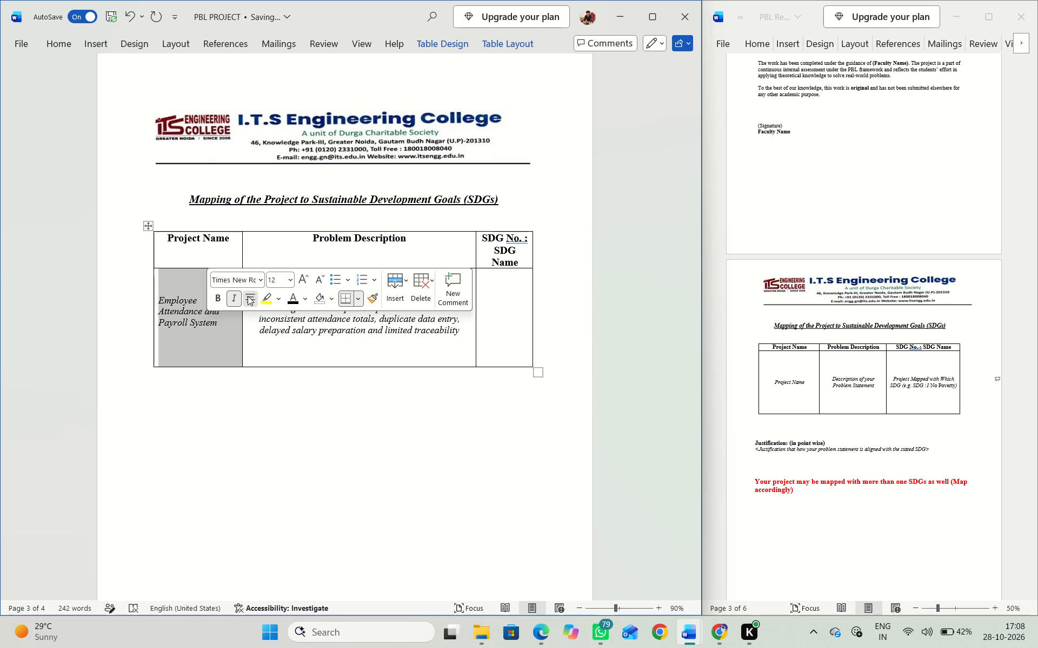
{"action": "left_click", "coordinate": [242, 433]}
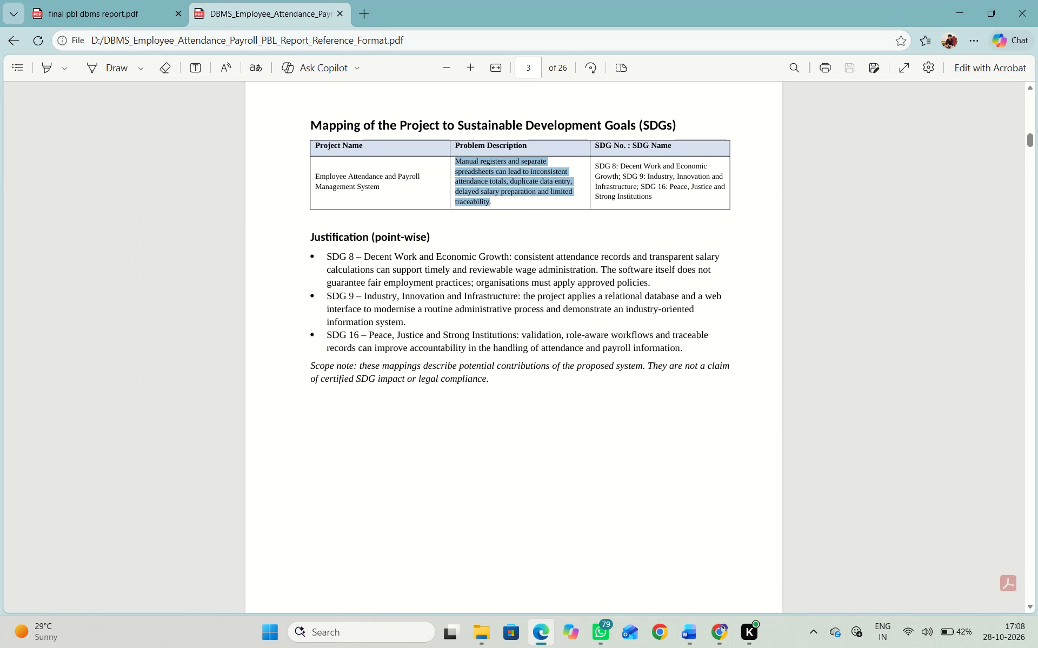
In Edge, copy the SDG 8, SDG 9 and SDG 16 text from the reference PDF's mapping table.
{"action": "left_click_drag", "start_coordinate": [597, 165], "coordinate": [651, 199]}
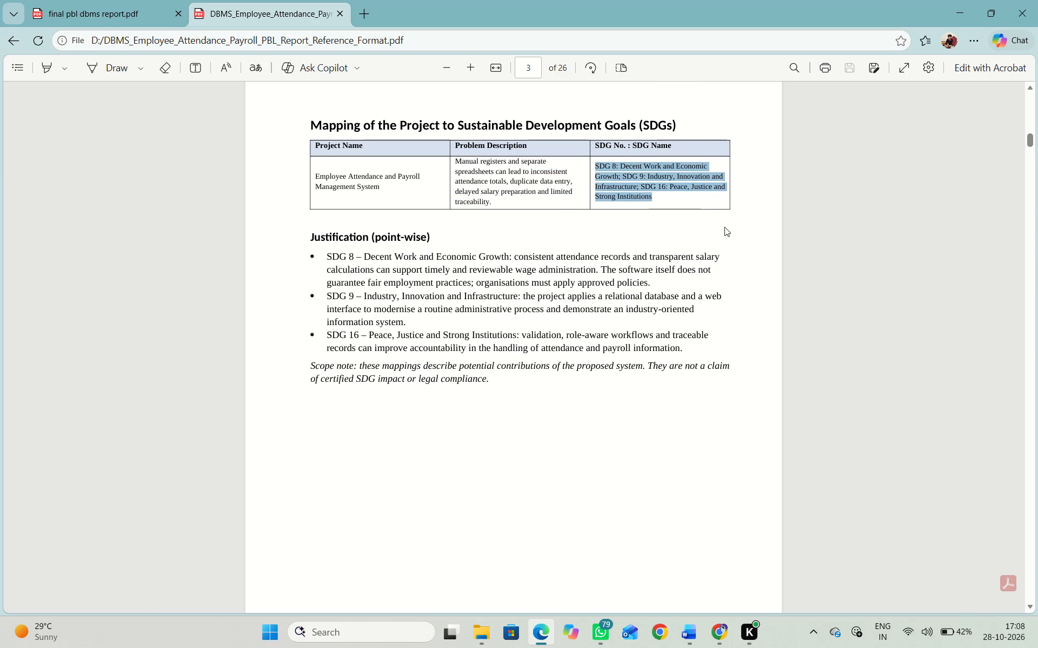
{"action": "key", "text": "ctrl+c"}
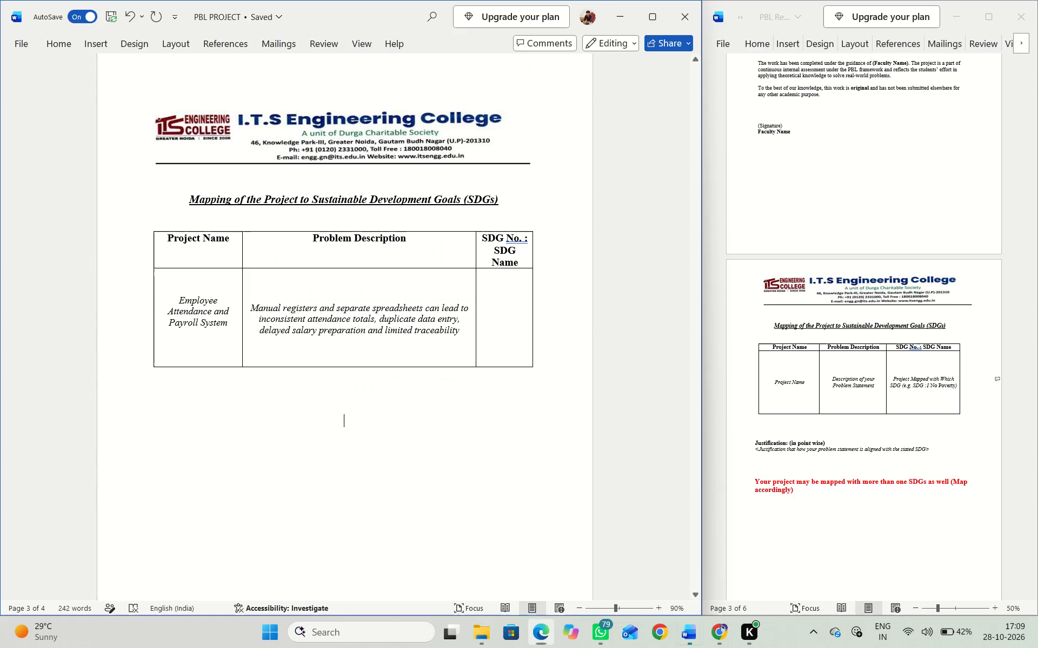
Paste the copied SDG 8, SDG 9 and SDG 16 text into the empty SDG cell, below three blank lines.
{"action": "left_click", "coordinate": [487, 310]}
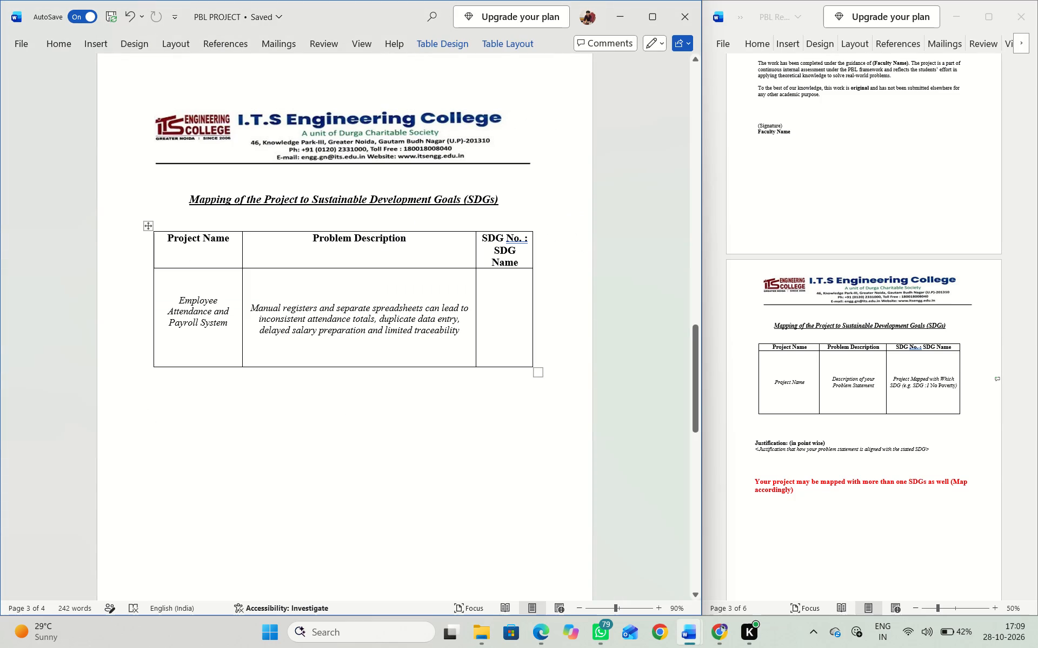
{"action": "key", "text": "Return"}
{"action": "key", "text": "Return"}
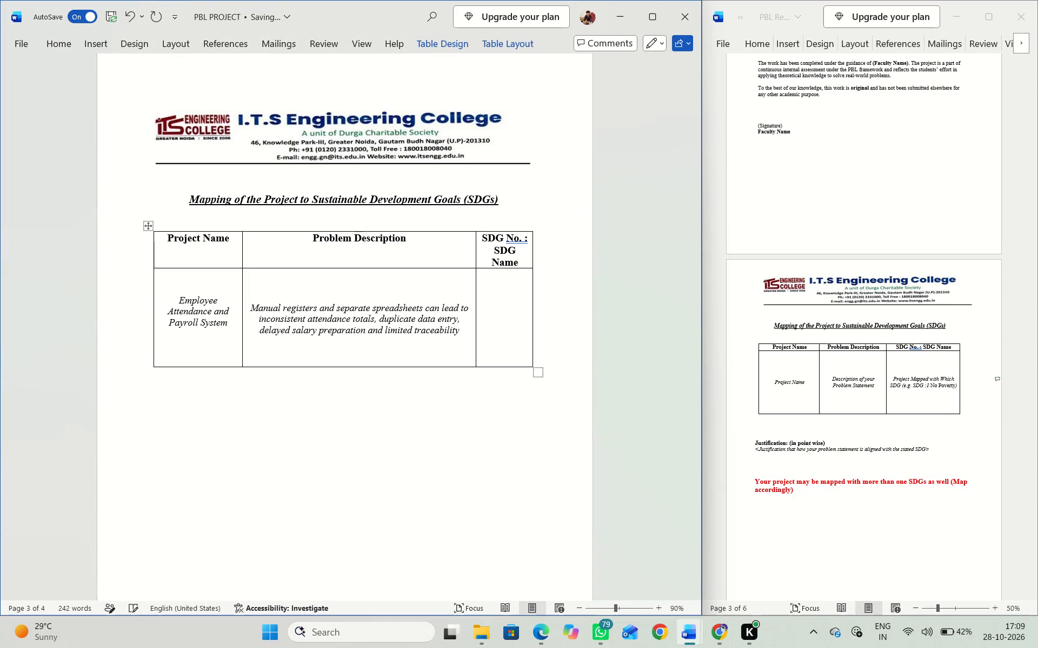
{"action": "key", "text": "Return"}
{"action": "key", "text": "ctrl+v"}
Set the font size of the pasted SDG text in the table to 12.
{"action": "left_click_drag", "start_coordinate": [390, 303], "coordinate": [509, 361]}
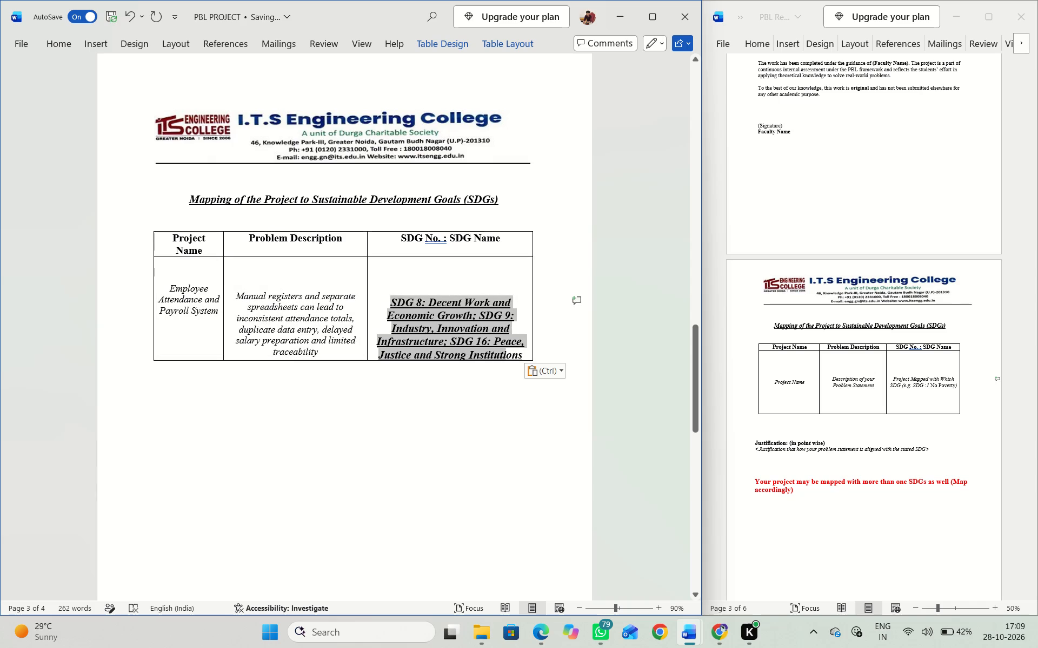
{"action": "left_click_drag", "start_coordinate": [509, 361], "coordinate": [526, 359]}
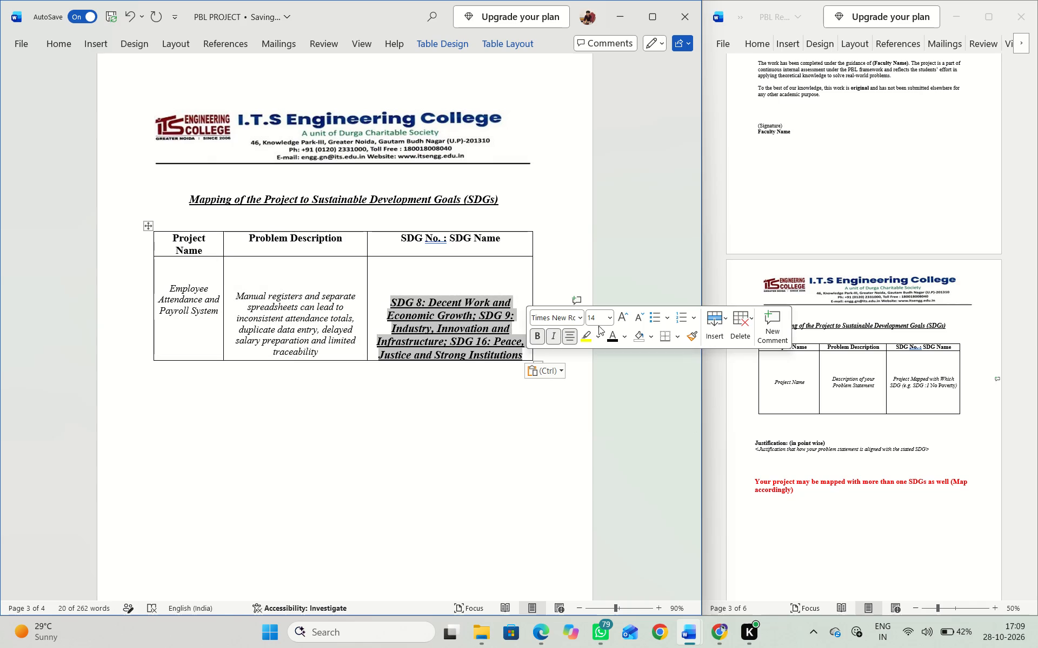
{"action": "left_click", "coordinate": [603, 322]}
{"action": "left_click", "coordinate": [600, 315]}
{"action": "key", "text": "1"}
{"action": "key", "text": "2"}
{"action": "left_click", "coordinate": [540, 342]}
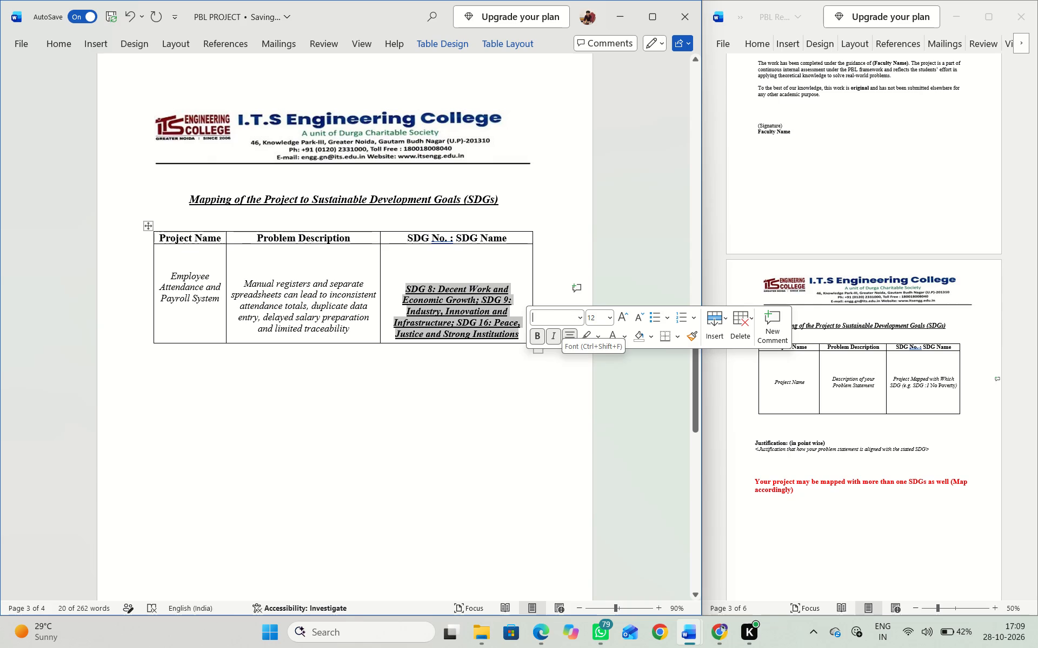
Remove the underline and bold from the SDG text, keeping it italic.
{"action": "left_click", "coordinate": [66, 44]}
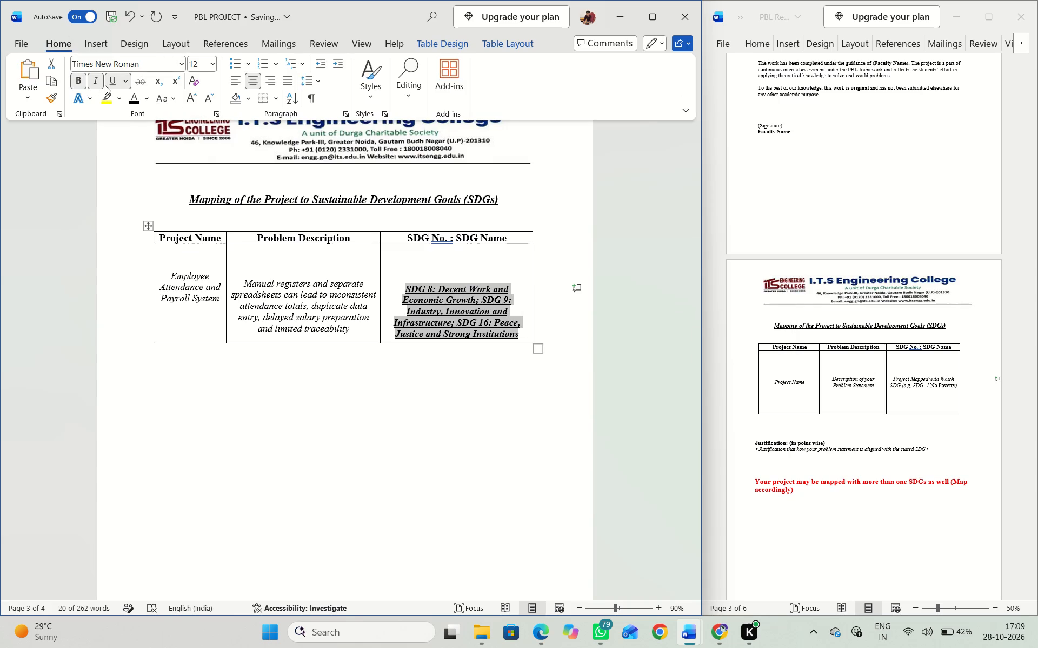
{"action": "left_click", "coordinate": [105, 85]}
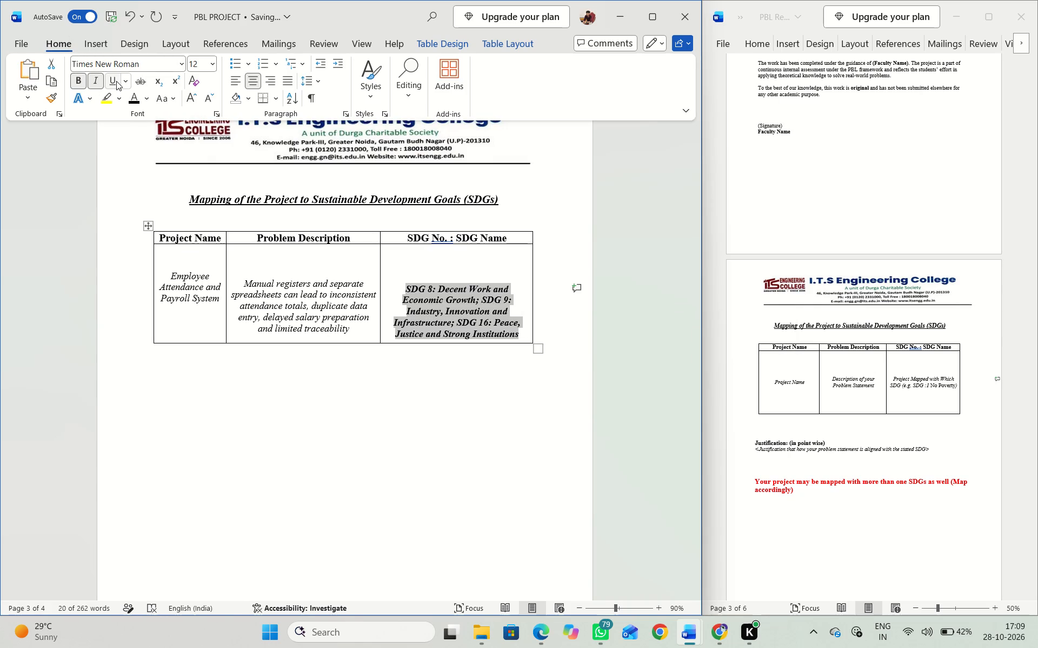
{"action": "left_click", "coordinate": [116, 81]}
{"action": "left_click", "coordinate": [115, 82]}
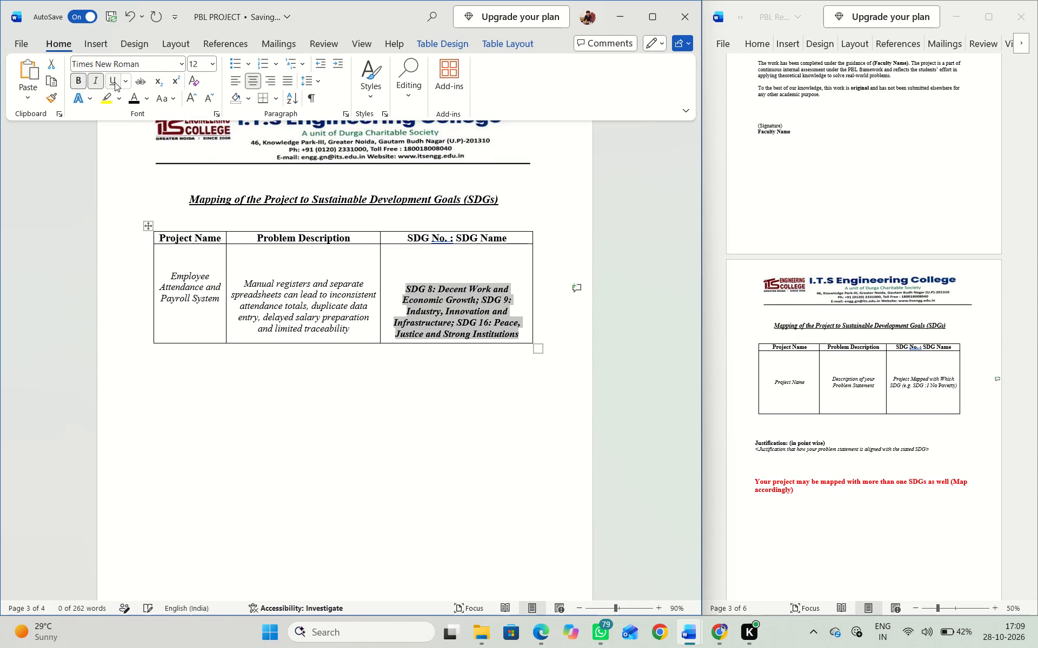
{"action": "left_click", "coordinate": [75, 81]}
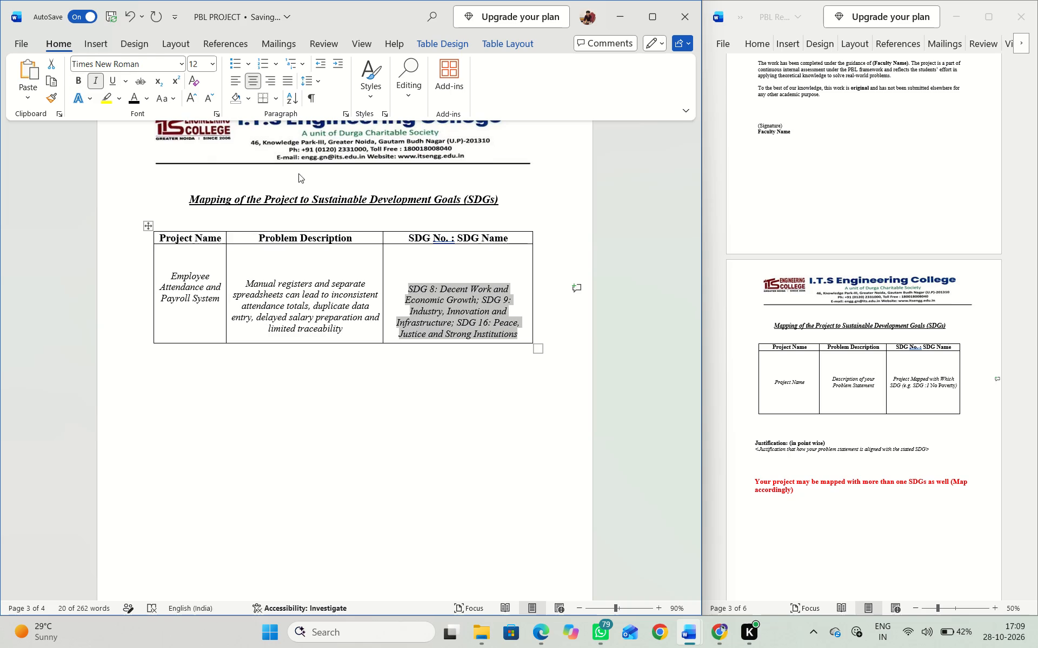
{"action": "left_click", "coordinate": [404, 287]}
{"action": "left_click", "coordinate": [413, 288]}
{"action": "left_click", "coordinate": [417, 411]}
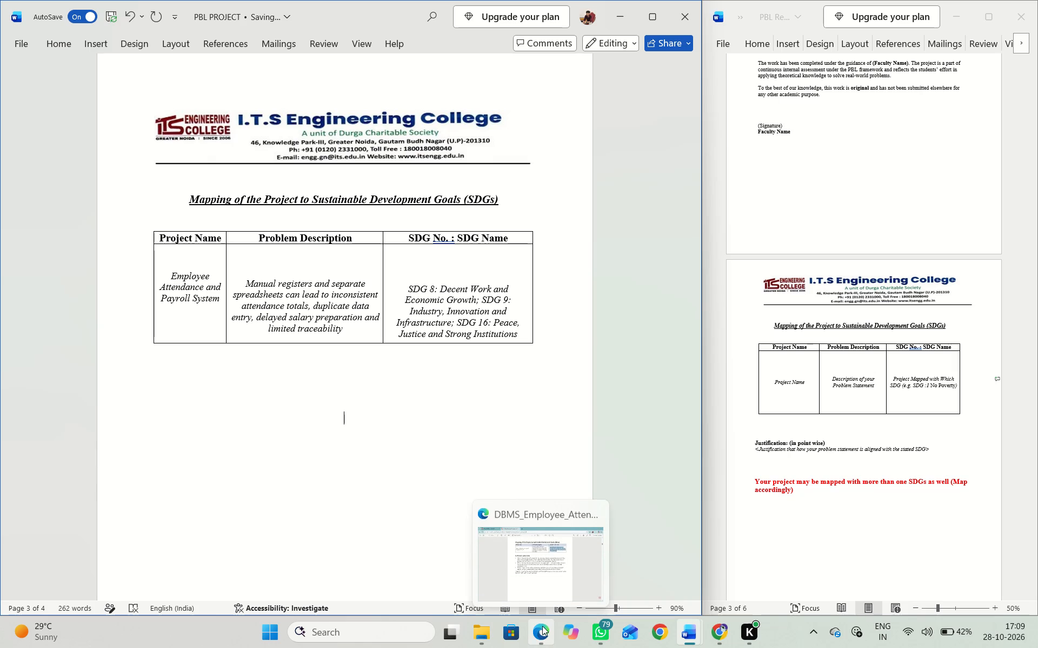
Open the final pbl dbms report PDF from File Explorer, examine its SDG mapping table and justification, and return to the Word document.
{"action": "left_click", "coordinate": [495, 630]}
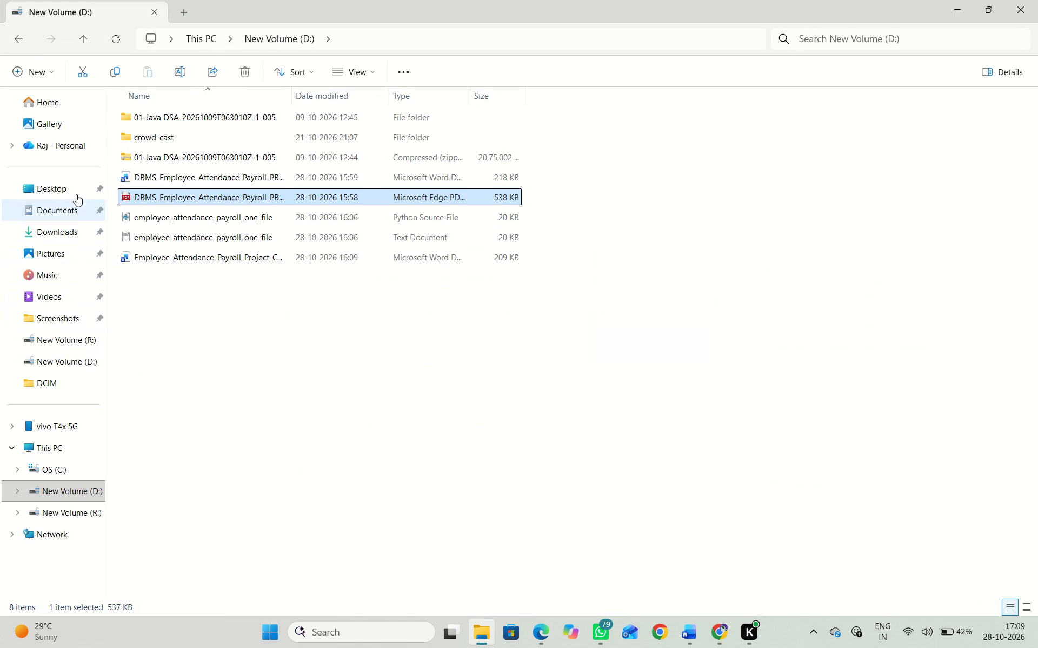
{"action": "left_click", "coordinate": [68, 100]}
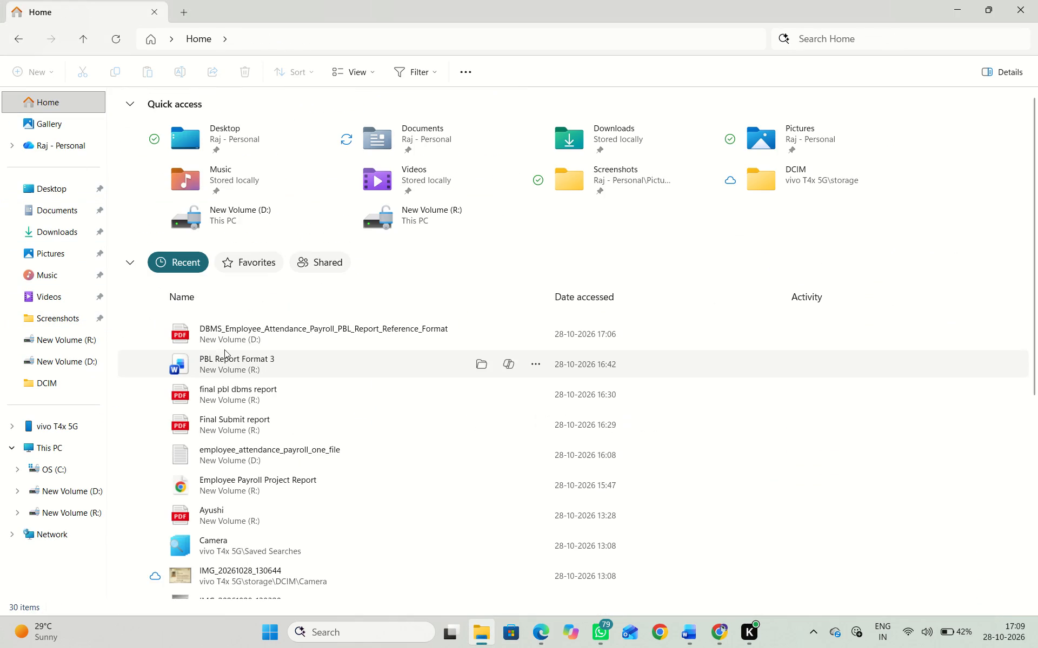
{"action": "double_click", "coordinate": [243, 391]}
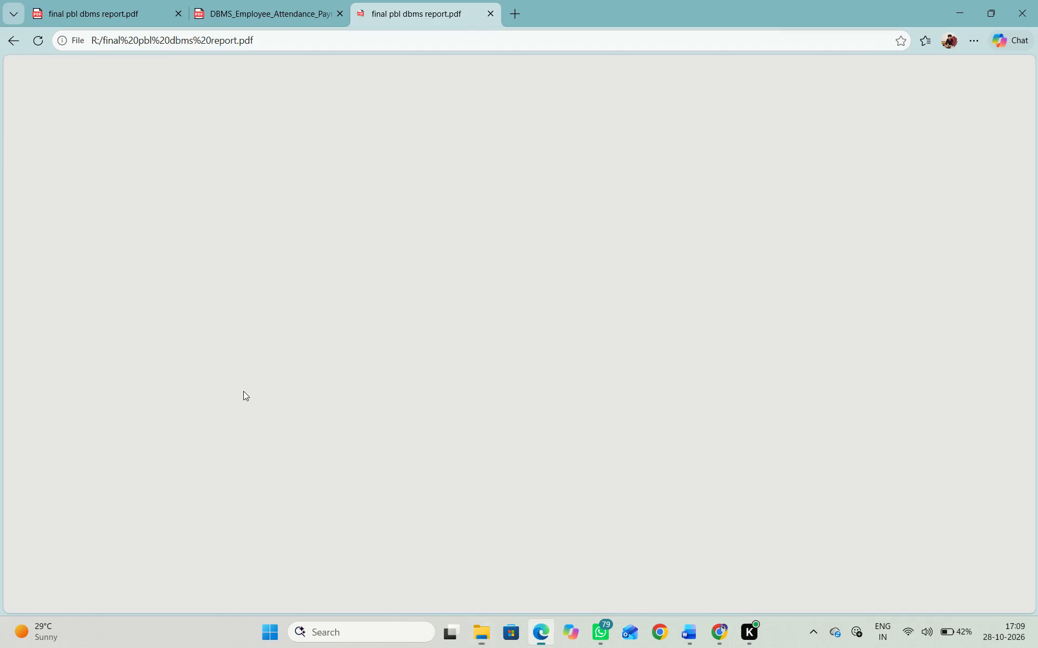
{"action": "scroll", "coordinate": [363, 330], "scroll_direction": "down", "scroll_amount": 4}
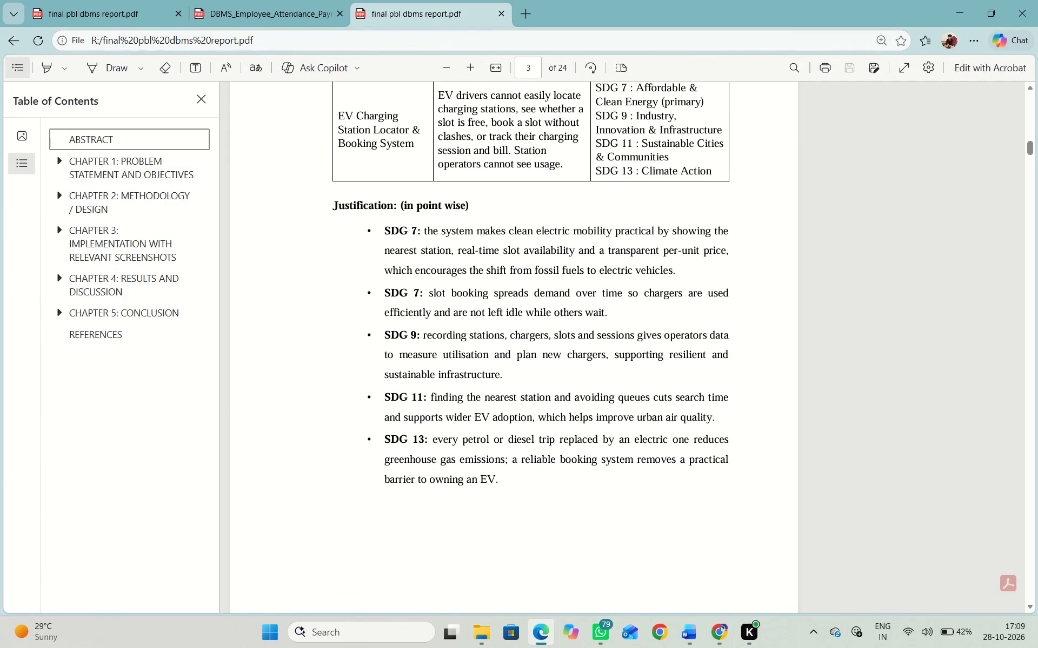
{"action": "scroll", "coordinate": [403, 286], "scroll_direction": "up", "scroll_amount": 1}
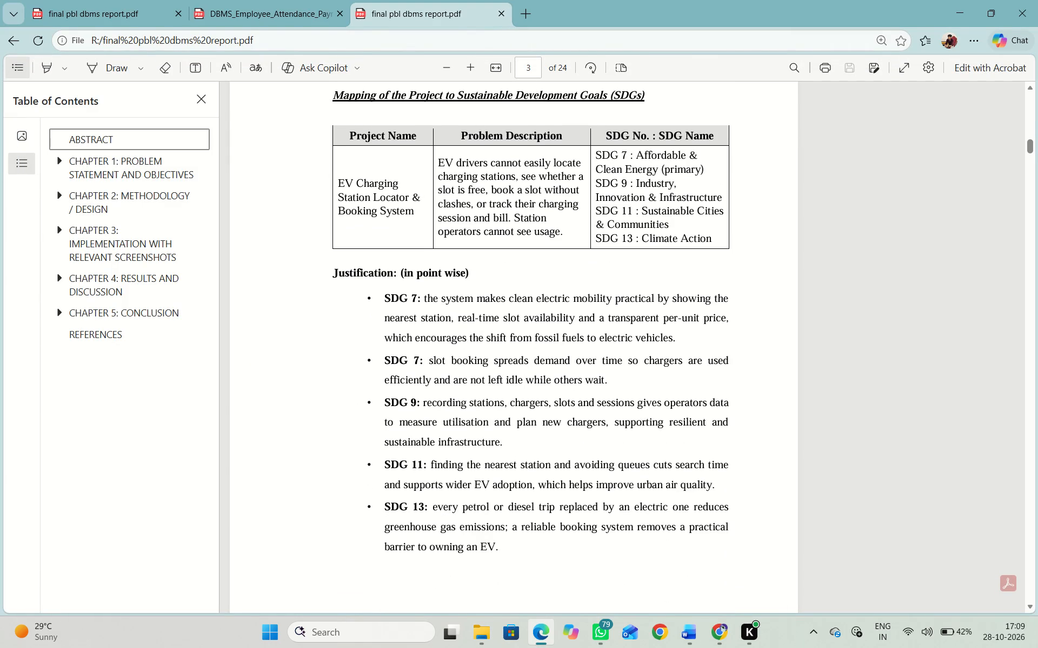
{"action": "scroll", "coordinate": [401, 264], "scroll_direction": "up", "scroll_amount": 1}
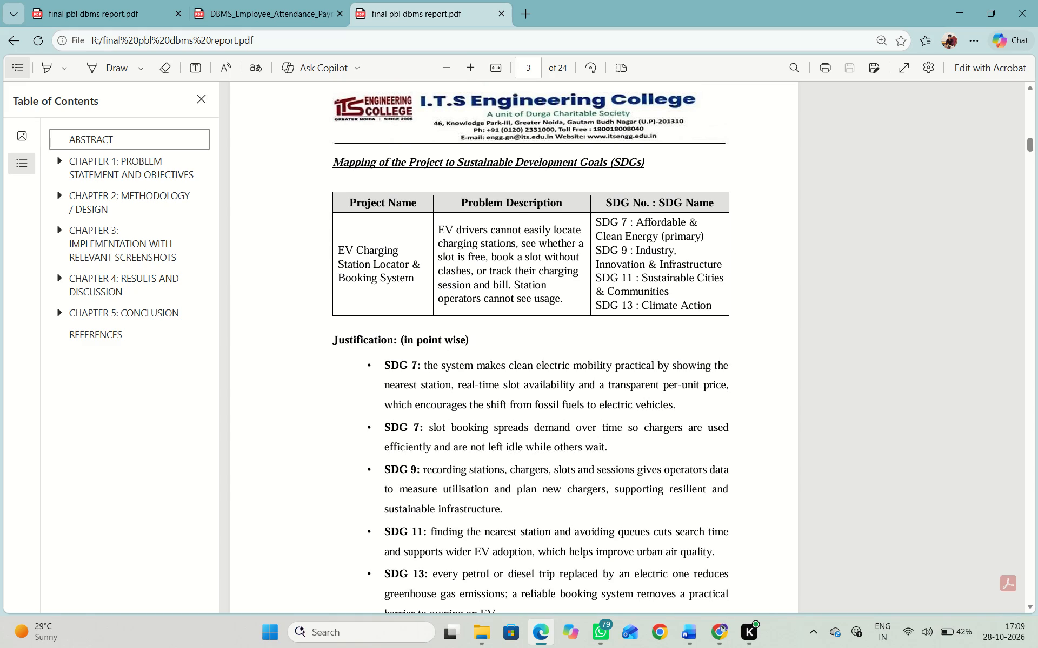
{"action": "scroll", "coordinate": [389, 244], "scroll_direction": "down", "scroll_amount": 3}
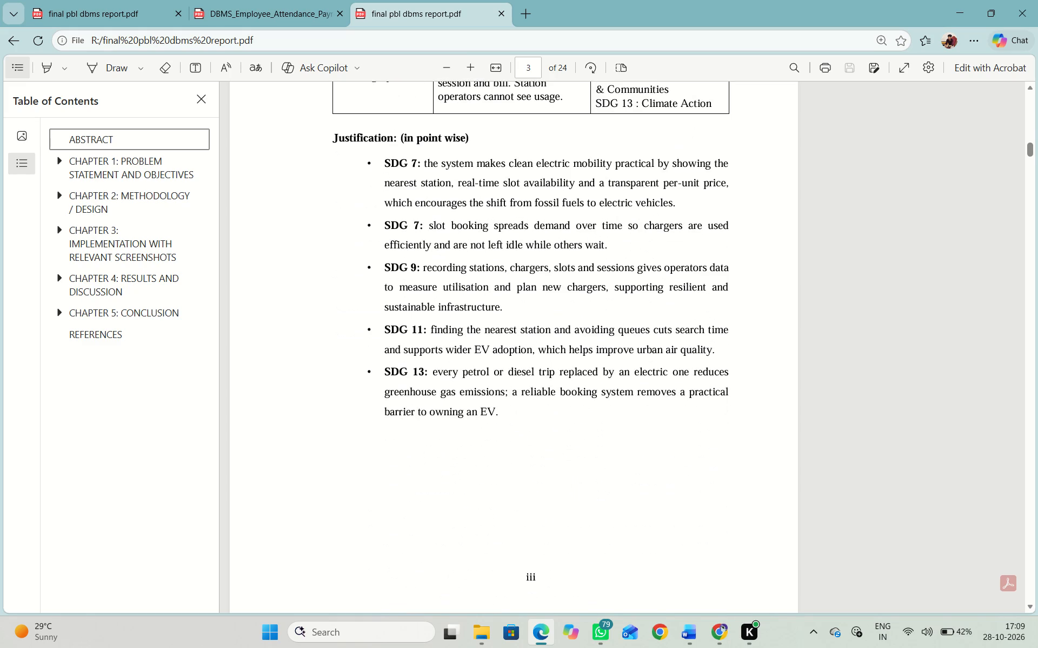
{"action": "scroll", "coordinate": [389, 244], "scroll_direction": "up", "scroll_amount": 3}
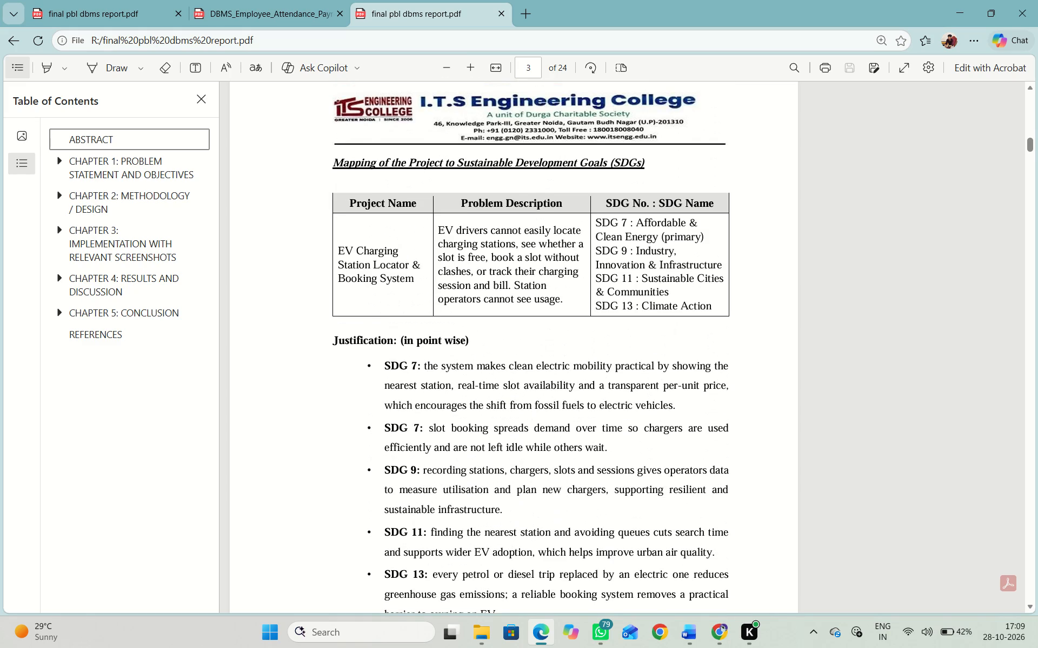
{"action": "scroll", "coordinate": [389, 244], "scroll_direction": "up", "scroll_amount": 1}
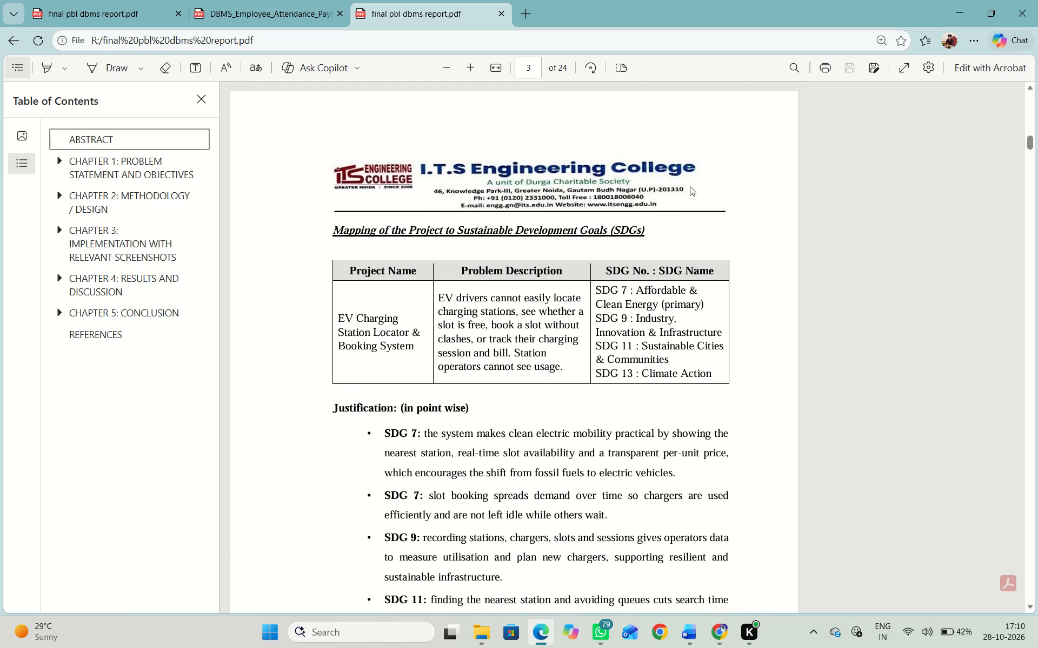
{"action": "left_click", "coordinate": [962, 17]}
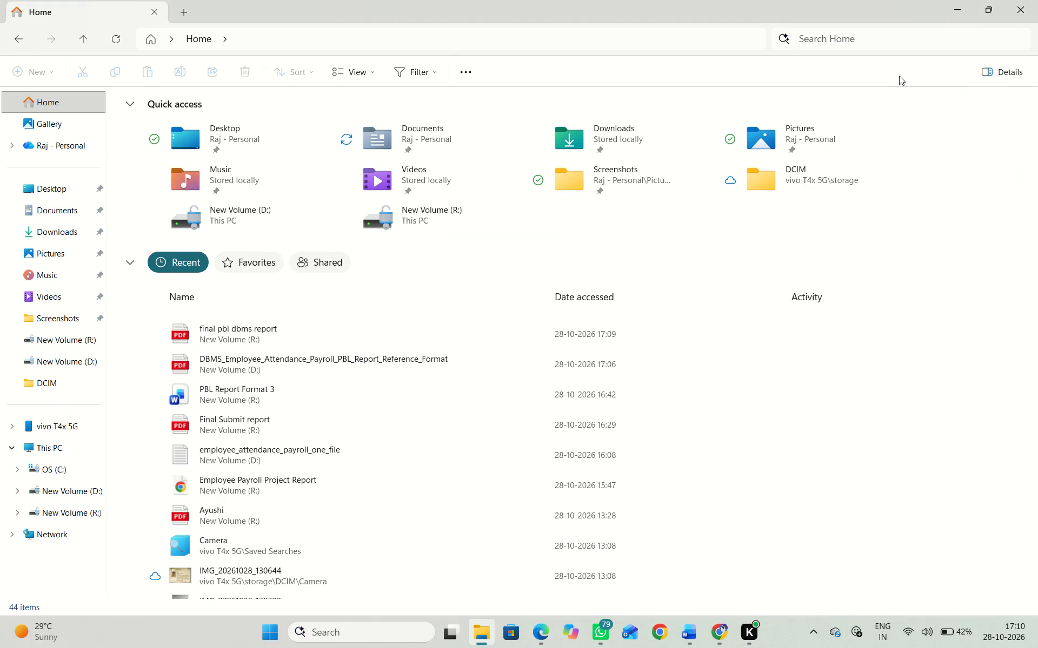
{"action": "left_click", "coordinate": [955, 9]}
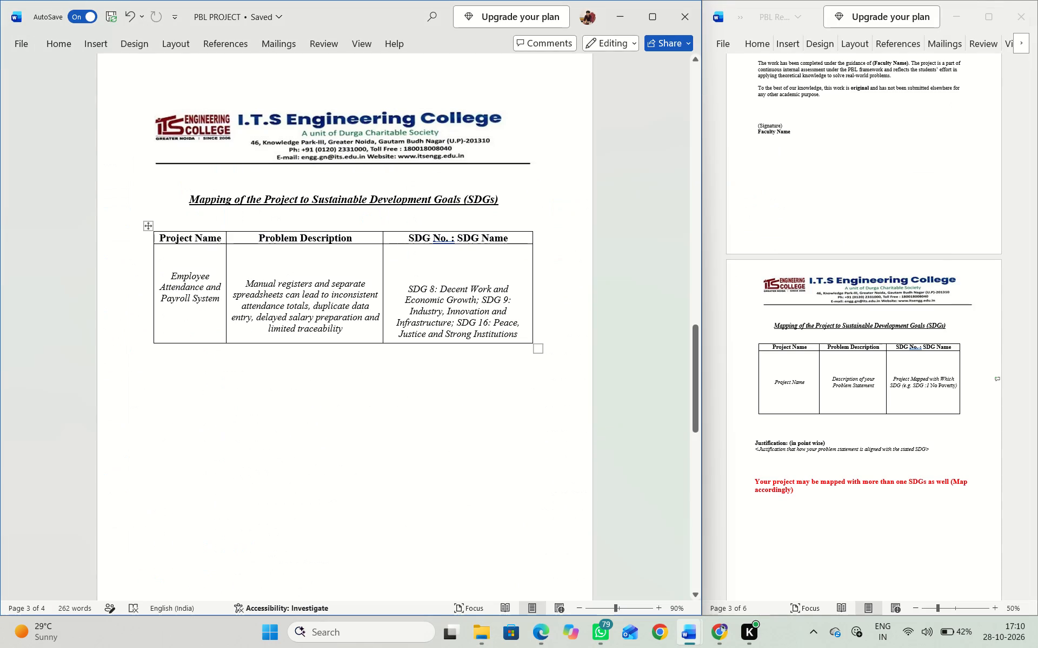
Reduce the blank lines above the SDG text in its cell to a single one.
{"action": "left_click", "coordinate": [409, 288]}
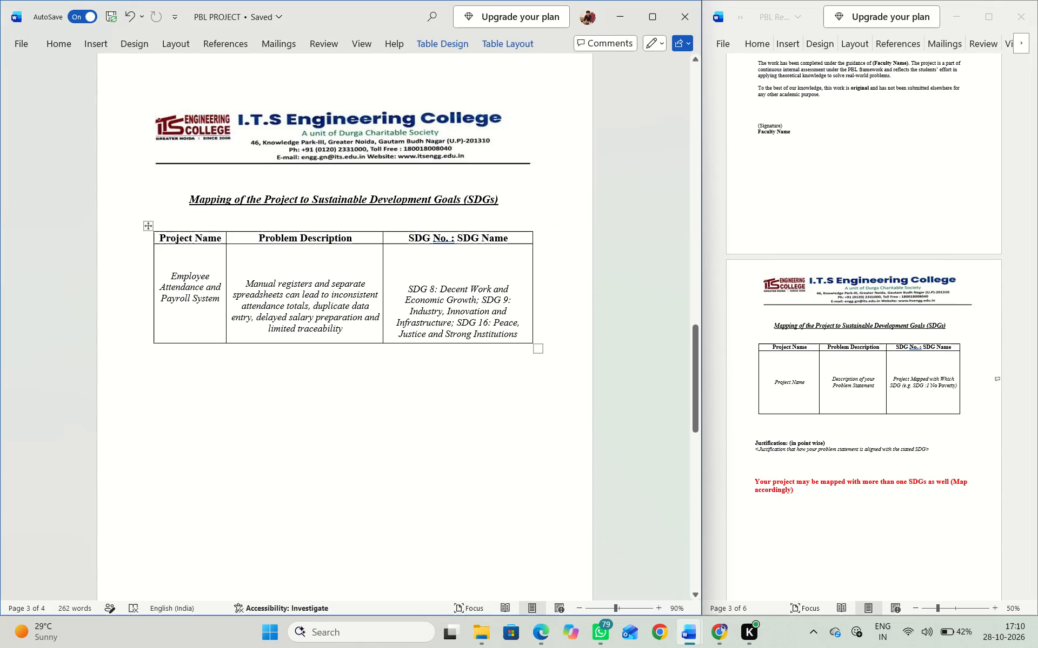
{"action": "key", "text": "BackSpace"}
{"action": "key", "text": "BackSpace"}
{"action": "key", "text": "BackSpace"}
{"action": "key", "text": "BackSpace"}
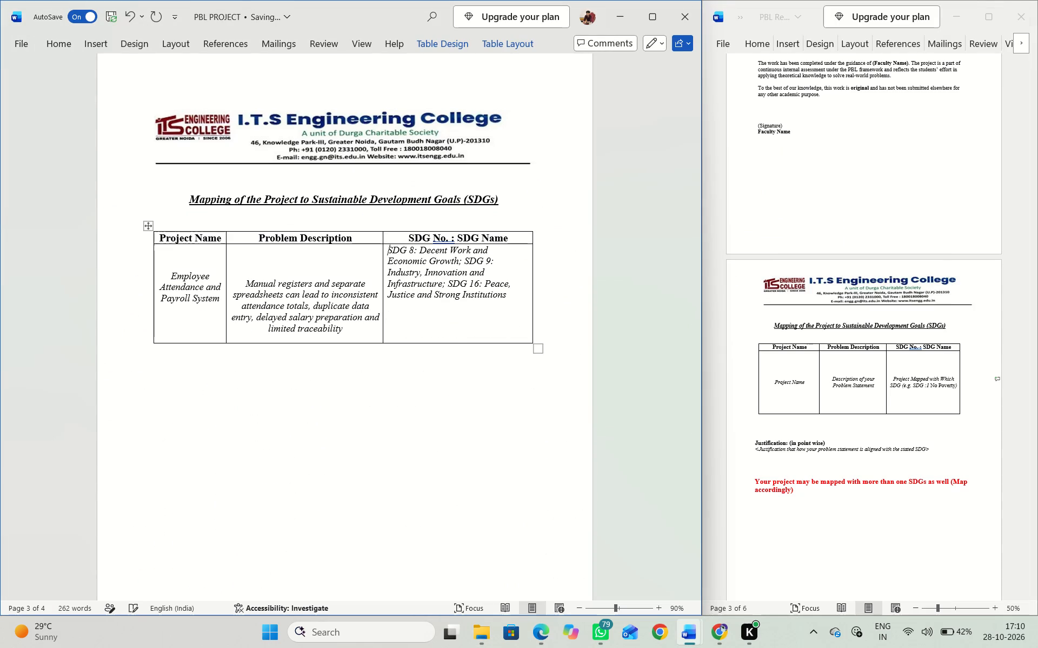
{"action": "key", "text": "Return"}
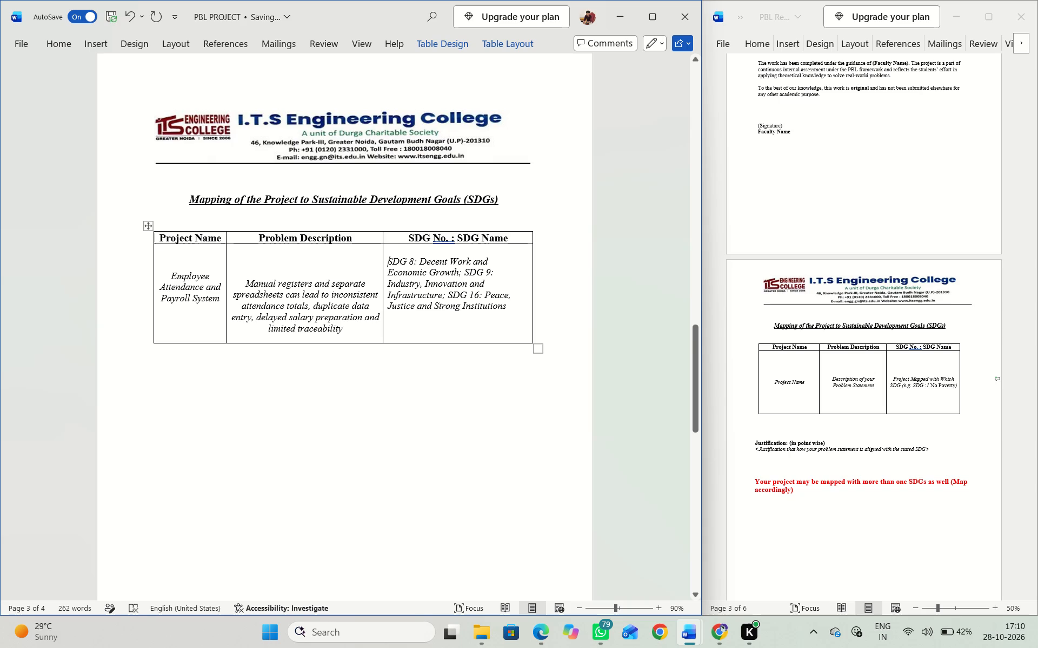
Reduce the blank lines above the problem description text in its cell to a single one.
{"action": "left_click", "coordinate": [244, 282]}
{"action": "type", "text": "=="}
{"action": "key", "text": "BackSpace"}
{"action": "key", "text": "BackSpace"}
{"action": "key", "text": "BackSpace"}
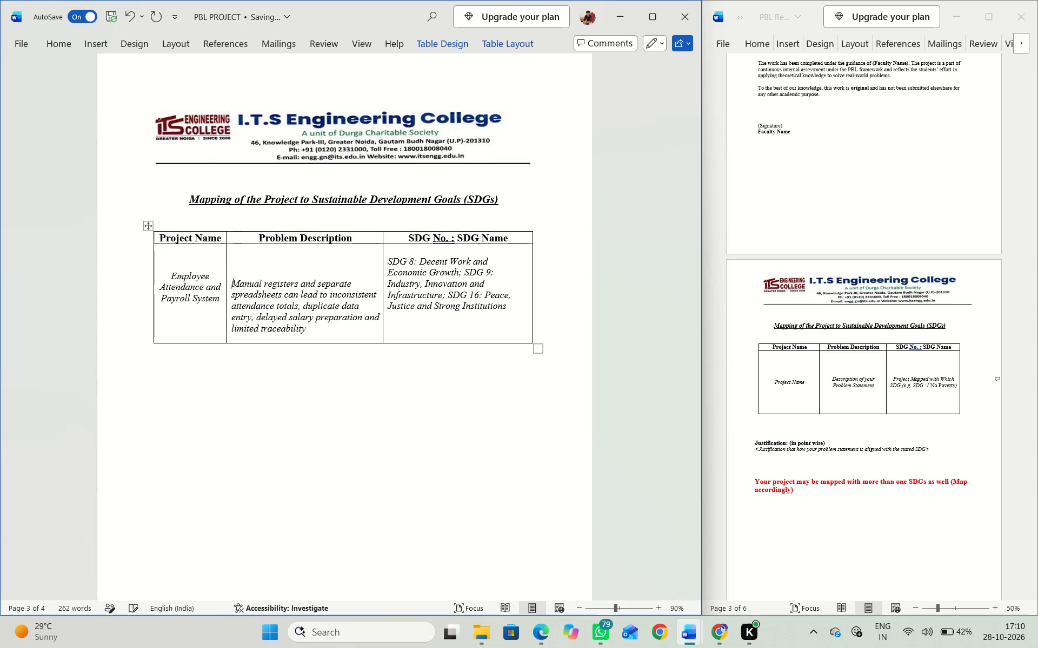
{"action": "key", "text": "BackSpace"}
{"action": "key", "text": "BackSpace"}
{"action": "key", "text": "BackSpace"}
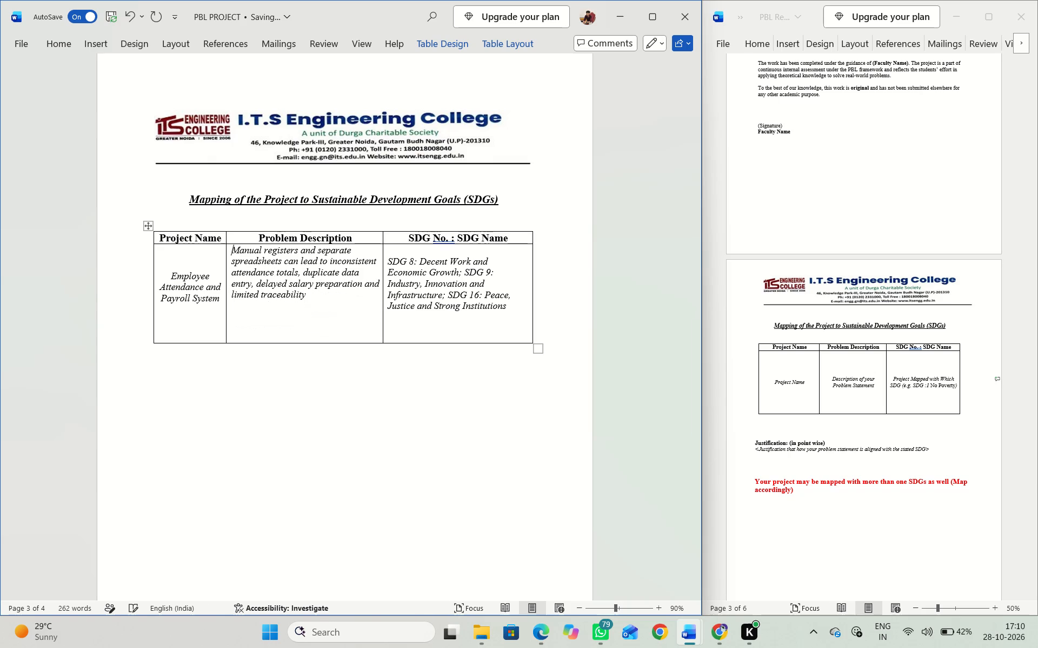
{"action": "key", "text": "Return"}
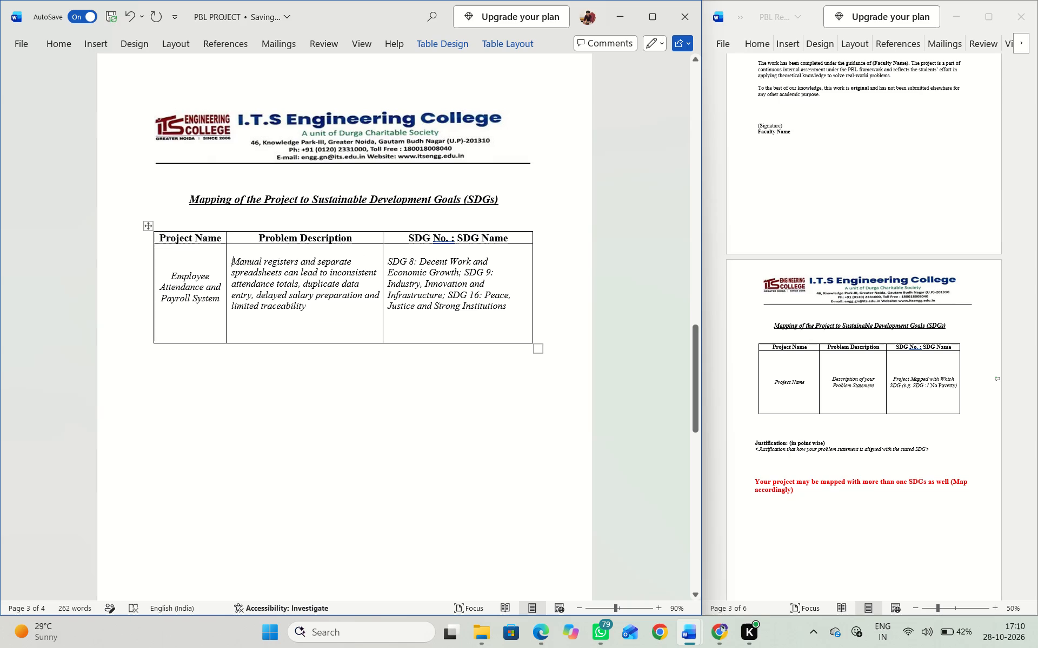
Centre the problem description text horizontally in its cell.
{"action": "left_click_drag", "start_coordinate": [233, 262], "coordinate": [245, 267]}
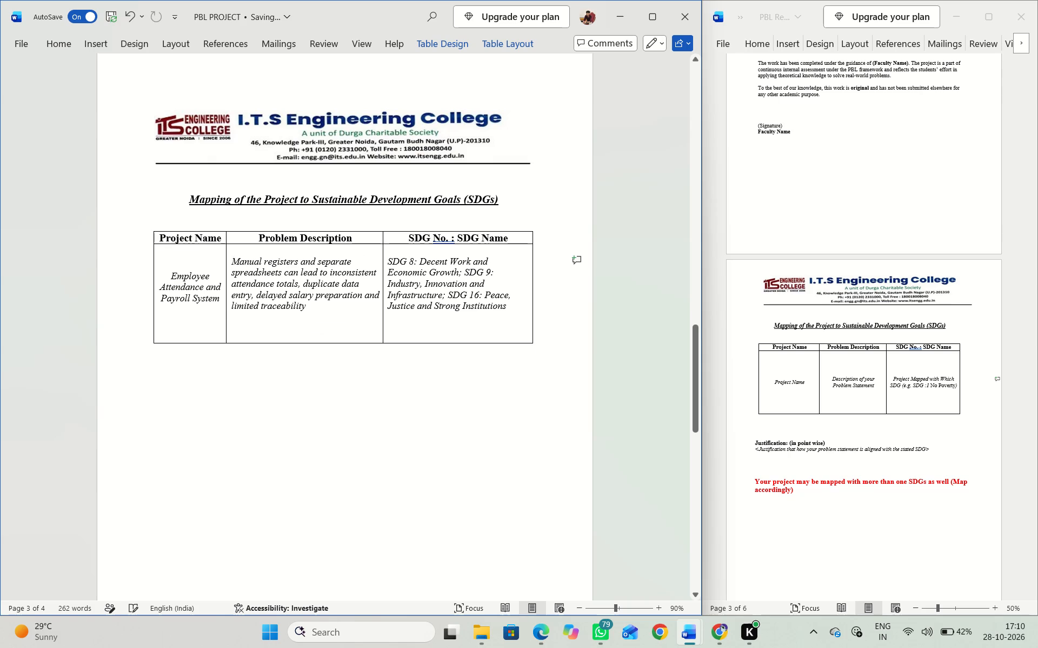
{"action": "left_click_drag", "start_coordinate": [245, 267], "coordinate": [312, 312]}
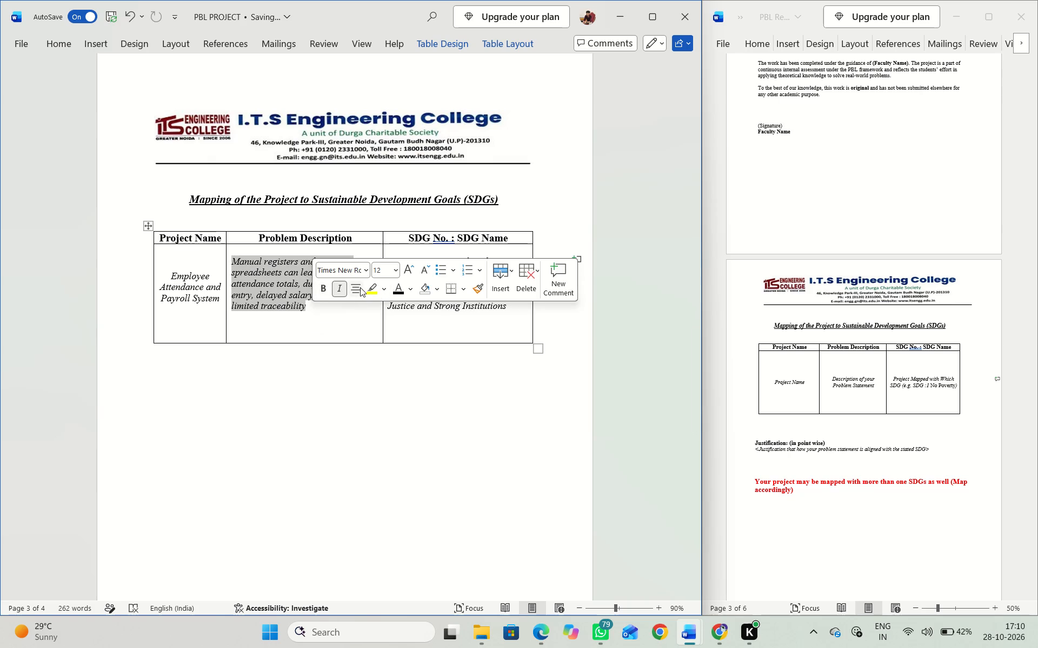
{"action": "left_click", "coordinate": [360, 287]}
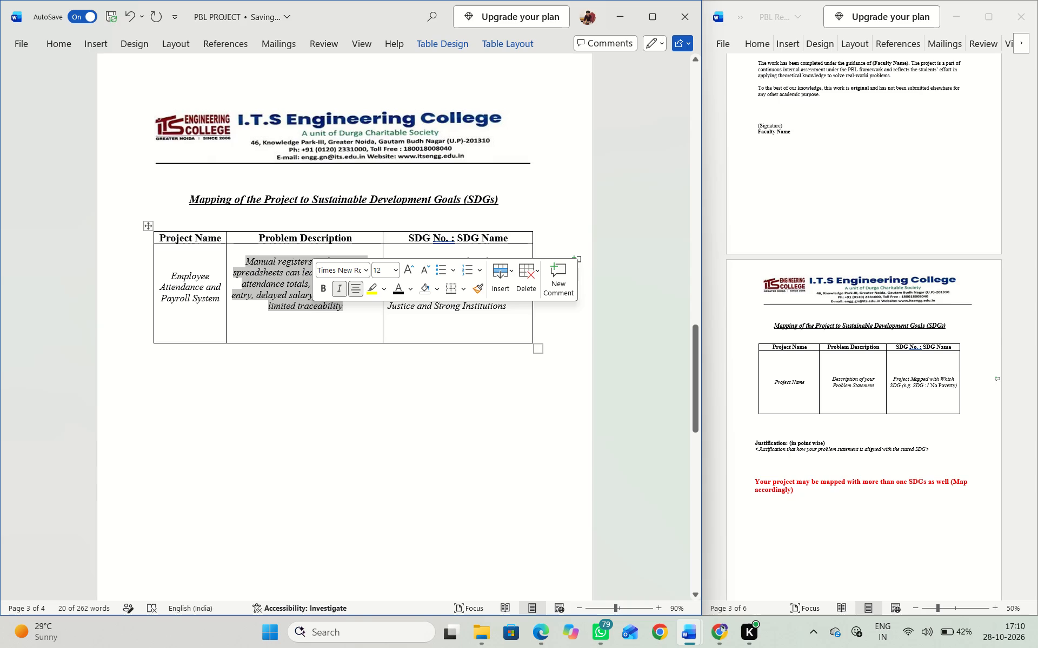
{"action": "left_click", "coordinate": [331, 381]}
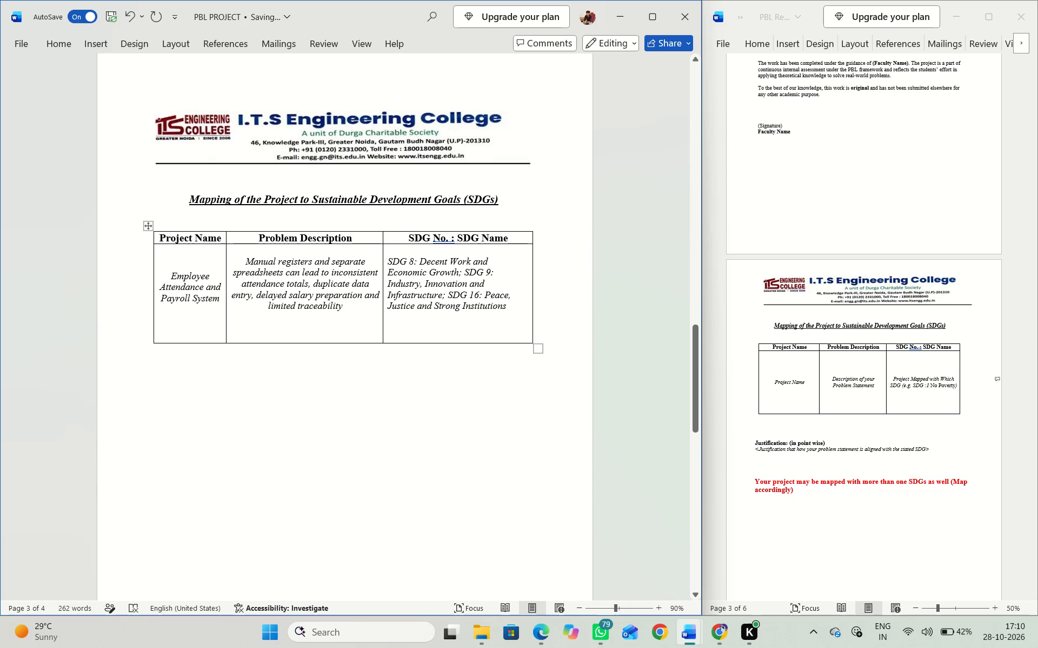
Check the formatting of the problem description placeholder in the template document's mapping table.
{"action": "left_click", "coordinate": [871, 382]}
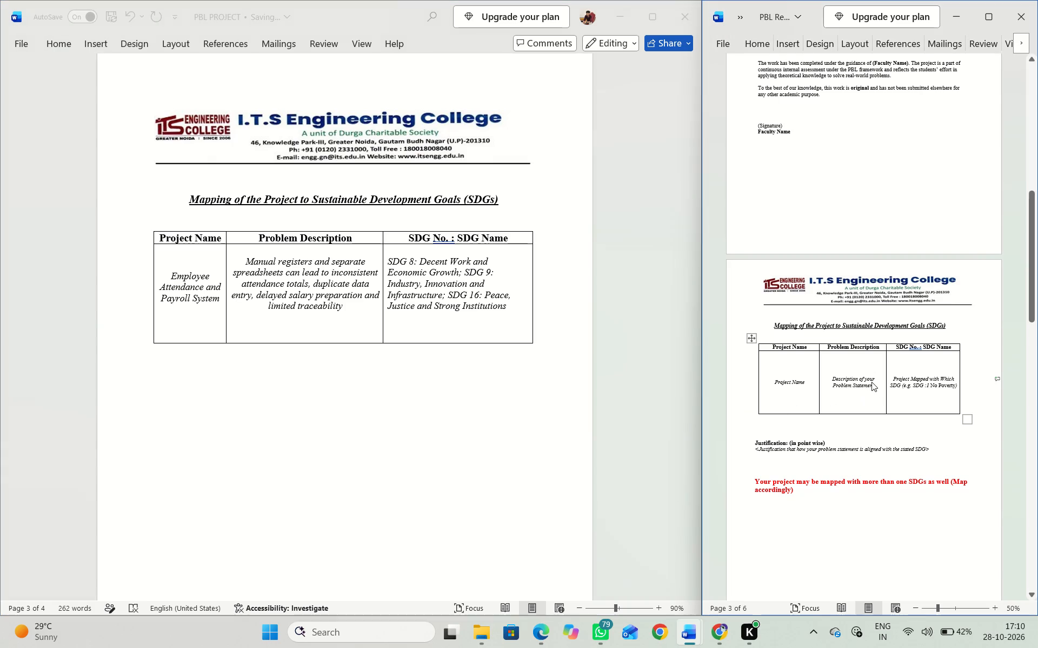
{"action": "left_click", "coordinate": [871, 382]}
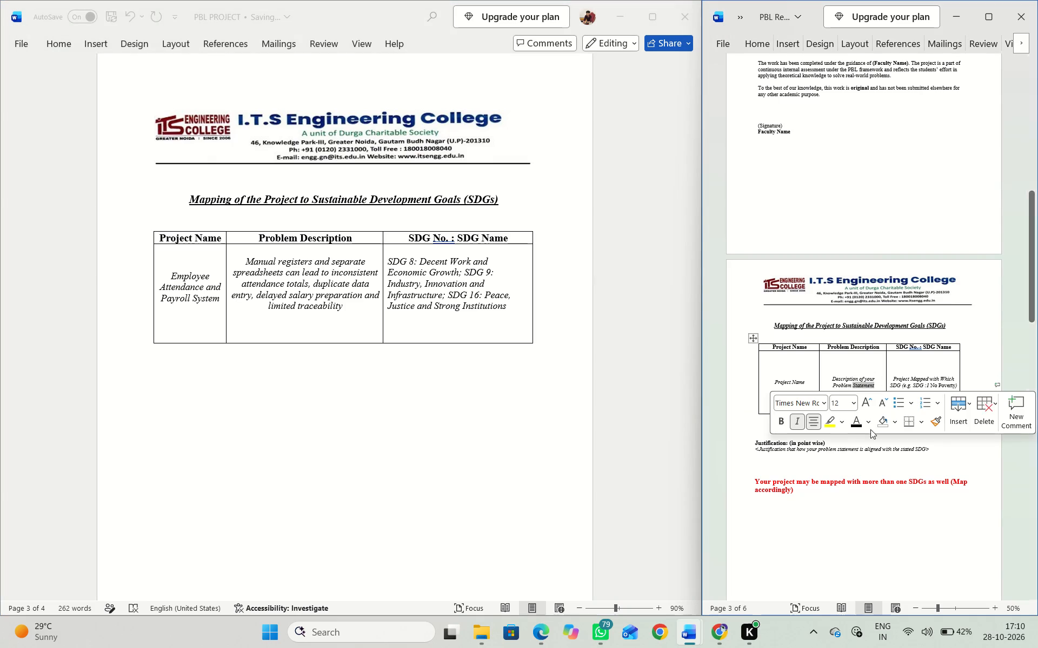
Place the insertion point in the empty space below the SDG mapping table of the PBL PROJECT document.
{"action": "left_click", "coordinate": [890, 585]}
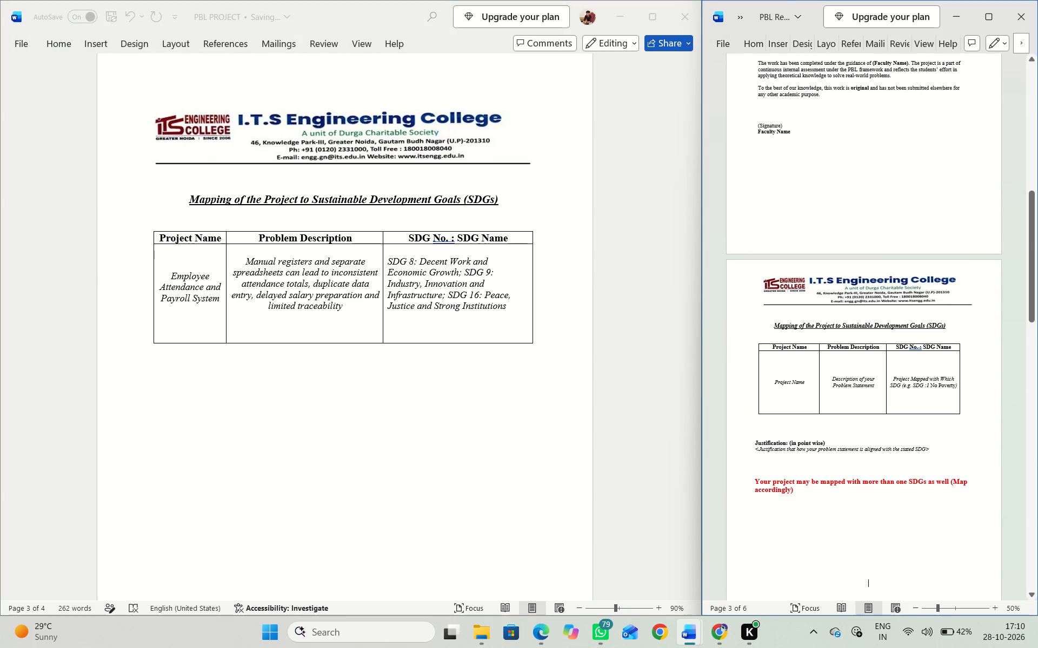
{"action": "left_click", "coordinate": [612, 482]}
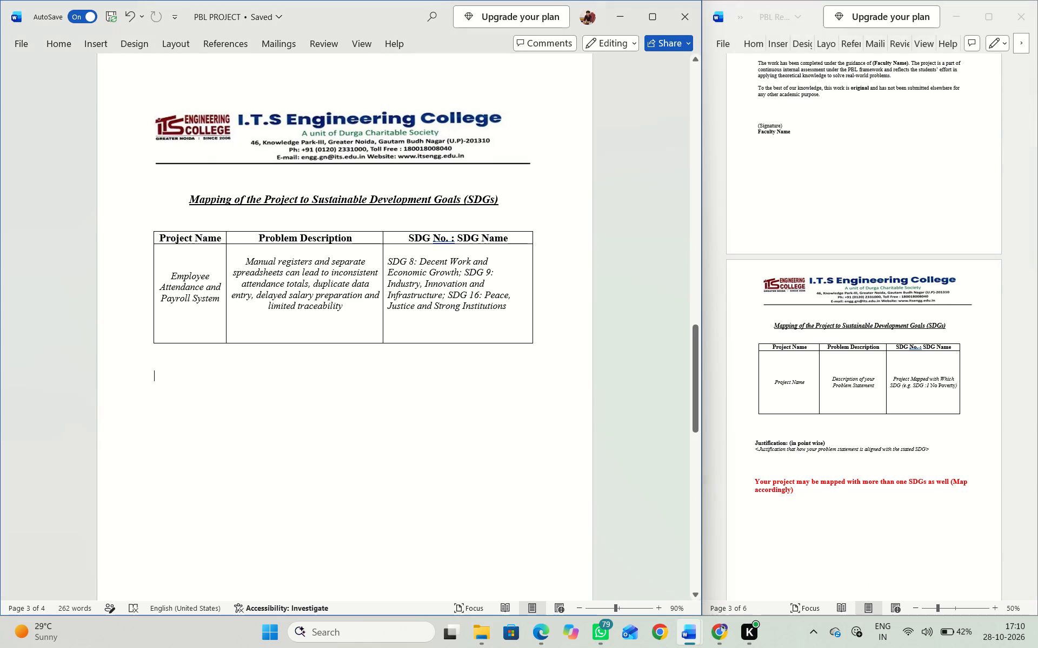
{"action": "scroll", "coordinate": [614, 476], "scroll_direction": "down", "scroll_amount": 1}
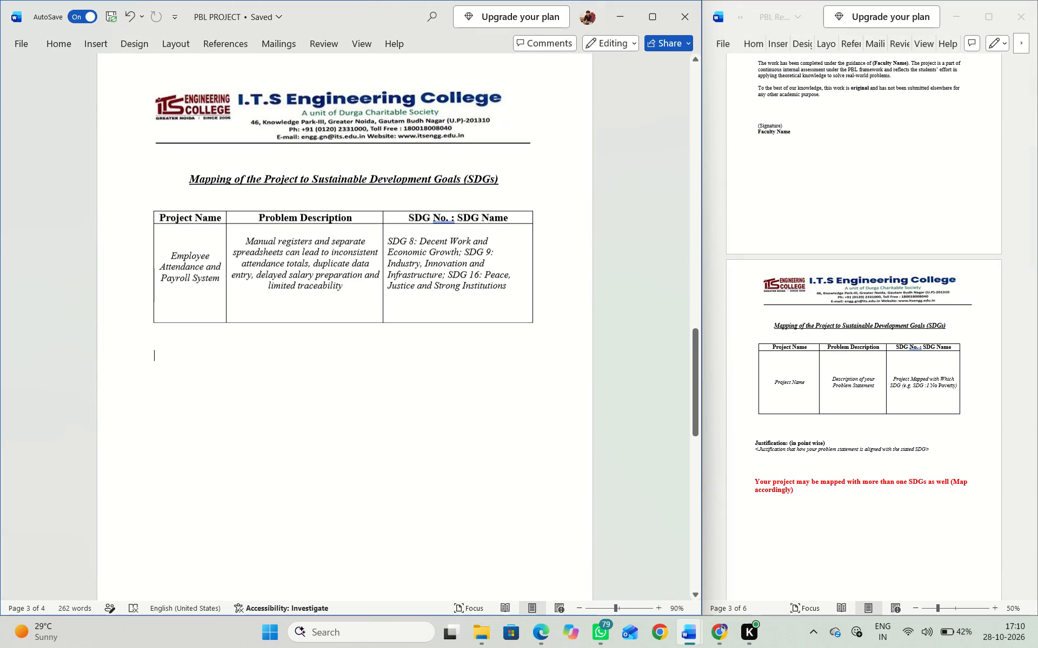
{"action": "scroll", "coordinate": [614, 476], "scroll_direction": "down", "scroll_amount": 1}
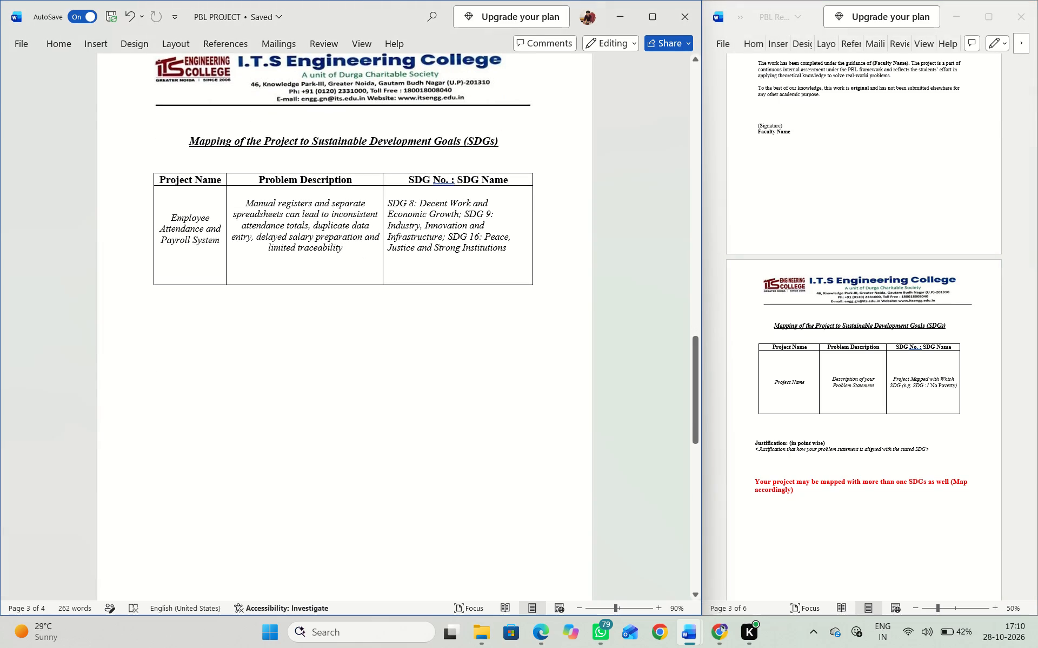
Switch to Edge and examine the justification section of the EV charging report PDF.
{"action": "left_click", "coordinate": [535, 634]}
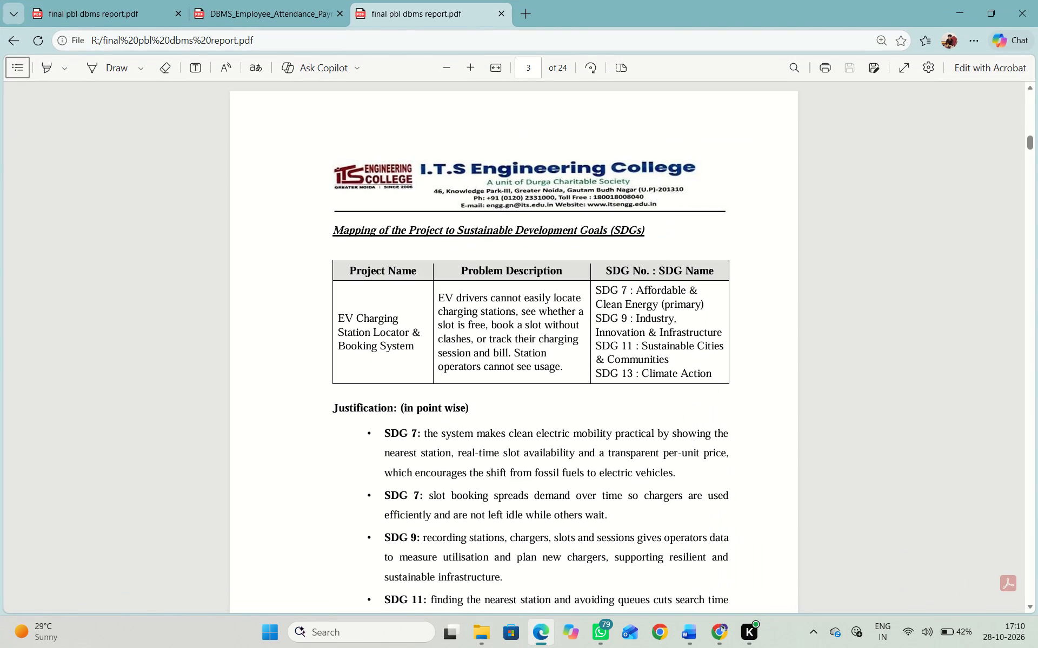
{"action": "left_click_drag", "start_coordinate": [331, 405], "coordinate": [496, 590]}
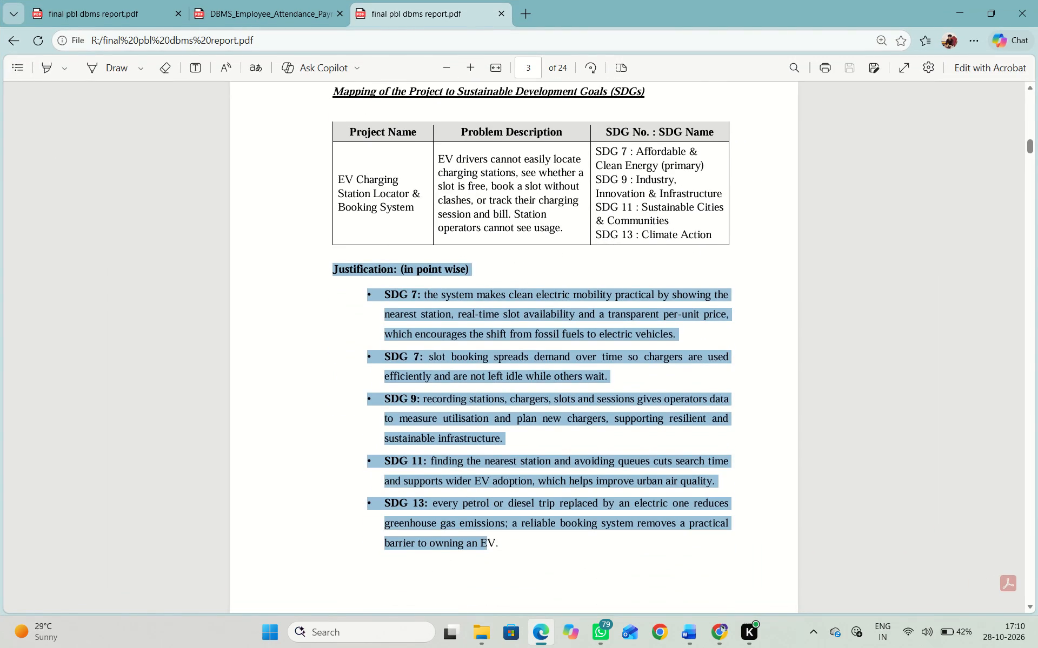
{"action": "left_click_drag", "start_coordinate": [496, 590], "coordinate": [513, 573]}
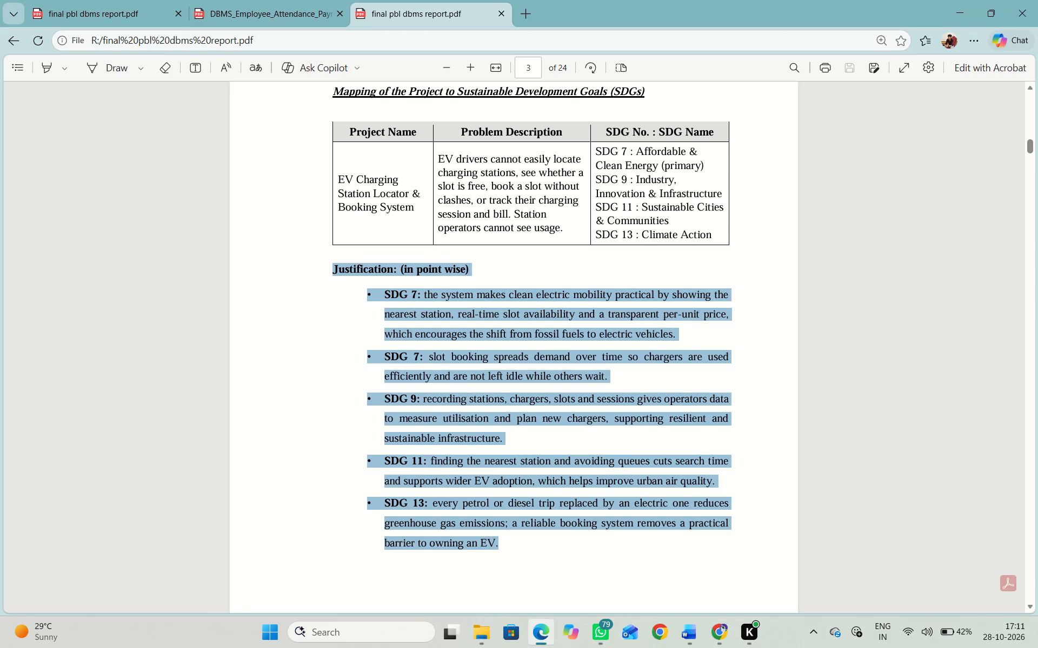
{"action": "left_click_drag", "start_coordinate": [513, 573], "coordinate": [482, 515]}
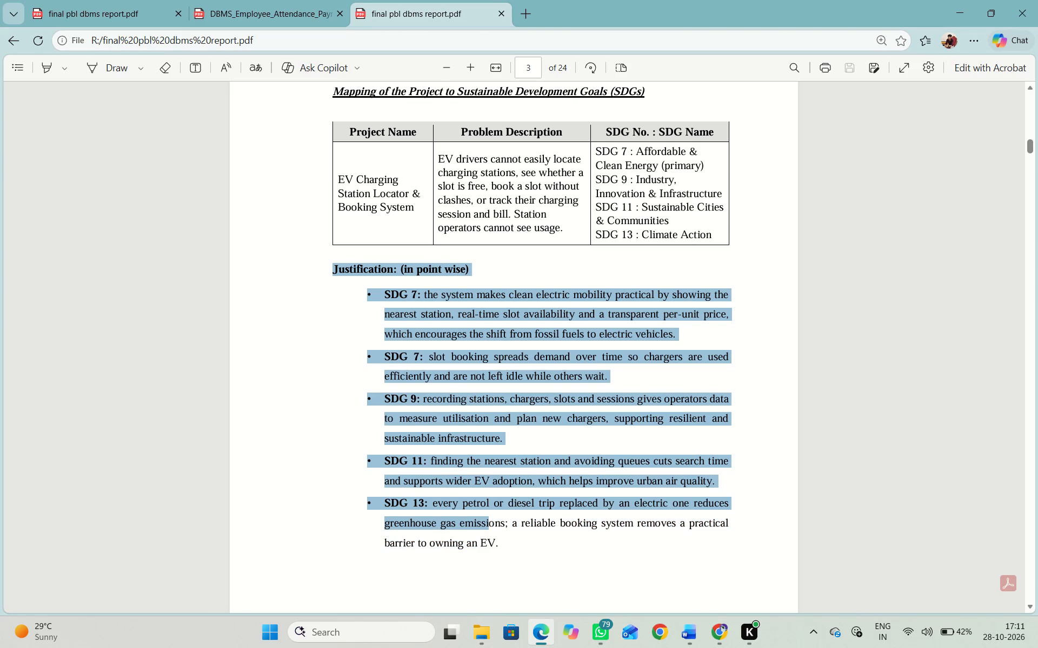
{"action": "left_click_drag", "start_coordinate": [482, 515], "coordinate": [423, 260]}
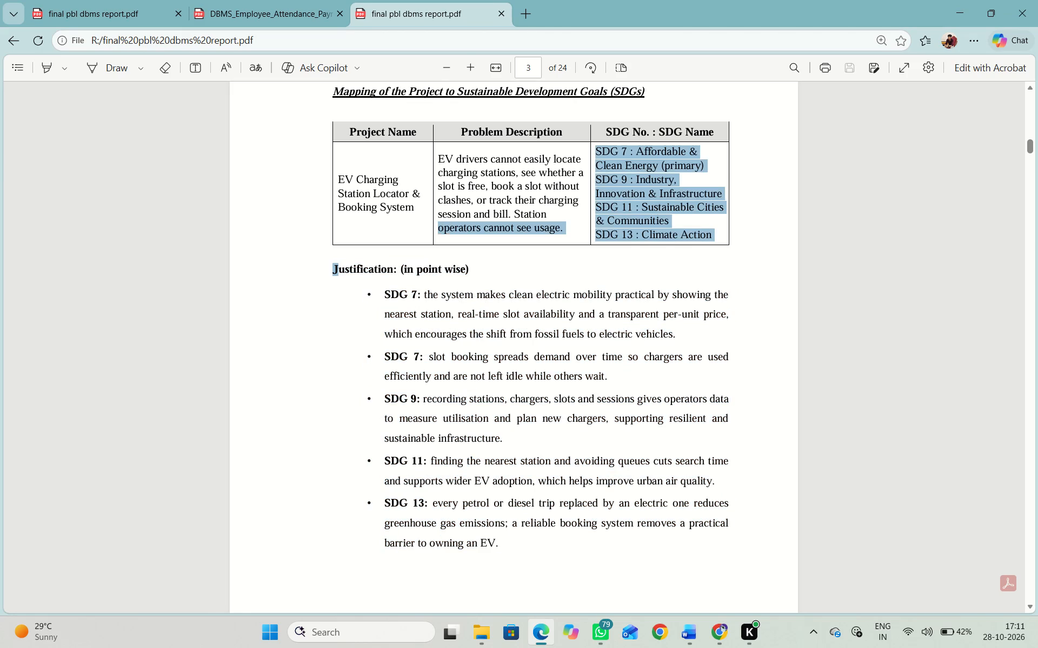
{"action": "left_click_drag", "start_coordinate": [423, 260], "coordinate": [427, 279]}
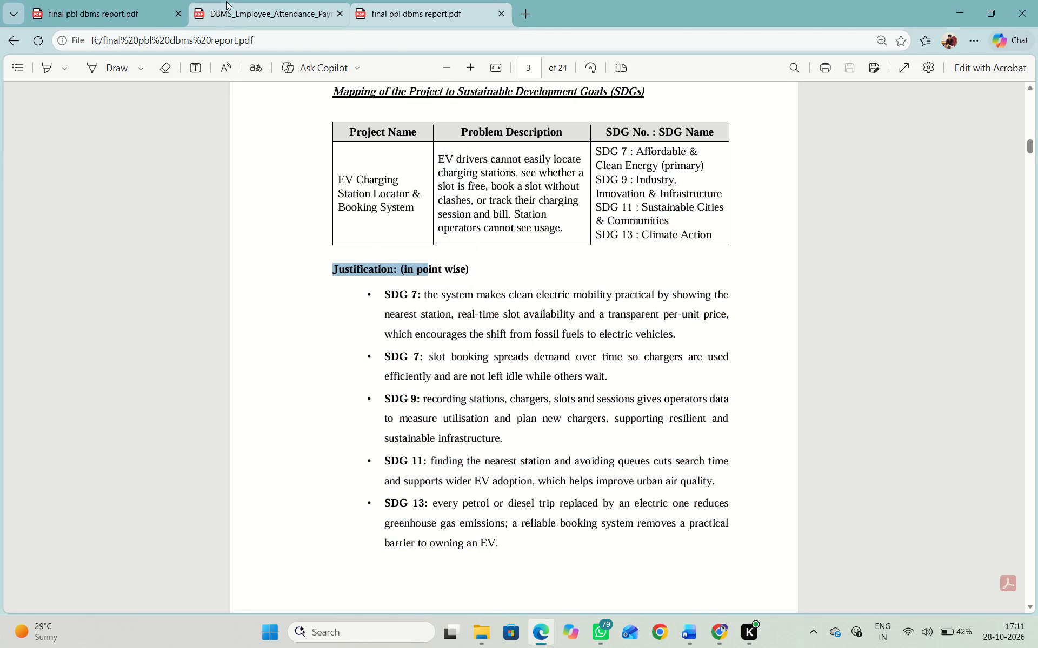
Copy the justification heading and SDG points, without the scope note, from the Employee Attendance Payroll PDF and paste them below the mapping table in Word.
{"action": "left_click", "coordinate": [231, 9]}
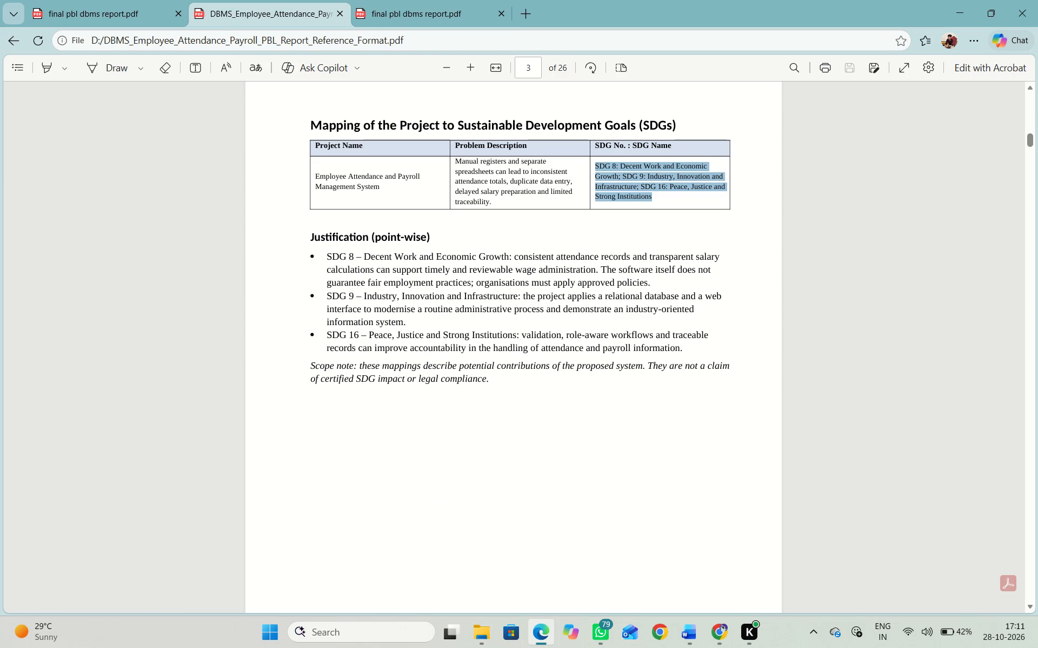
{"action": "left_click_drag", "start_coordinate": [308, 233], "coordinate": [475, 389]}
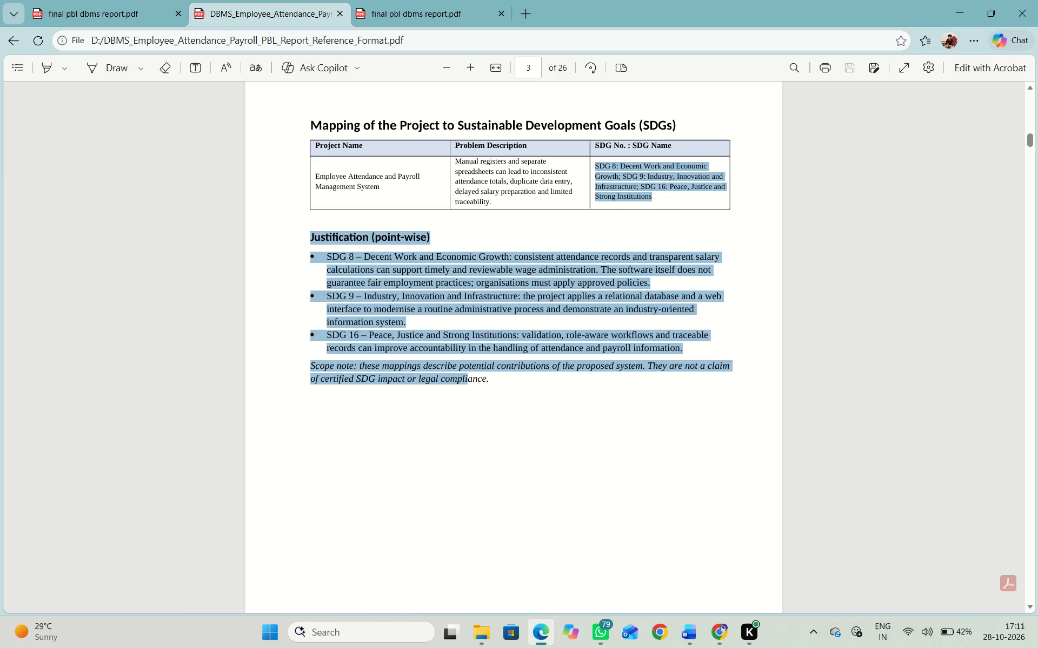
{"action": "left_click_drag", "start_coordinate": [475, 389], "coordinate": [503, 387]}
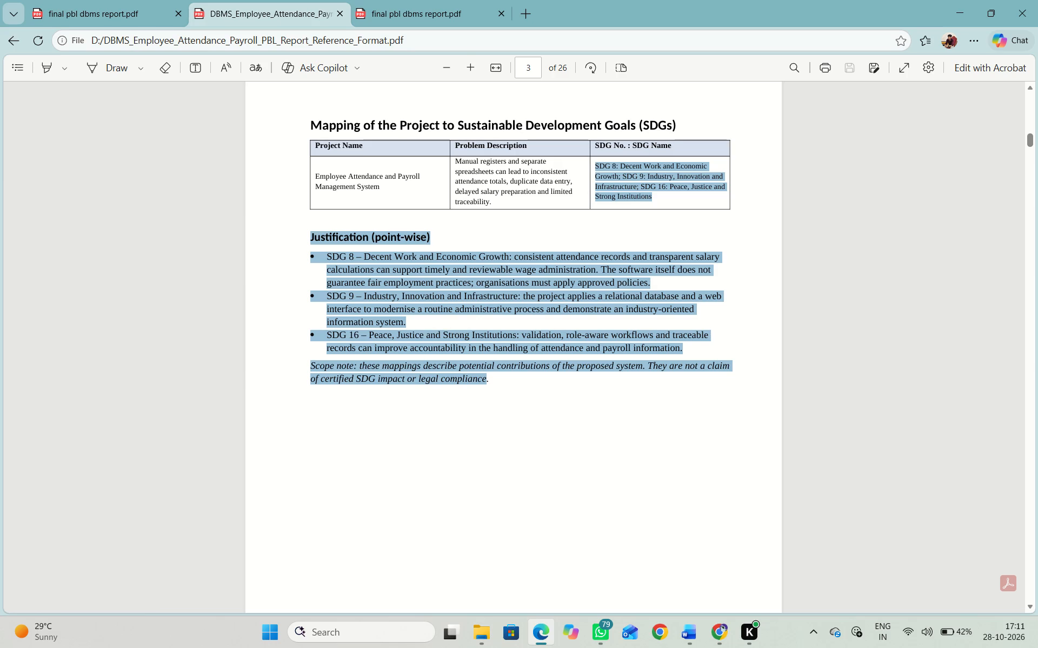
{"action": "left_click_drag", "start_coordinate": [503, 387], "coordinate": [551, 362]}
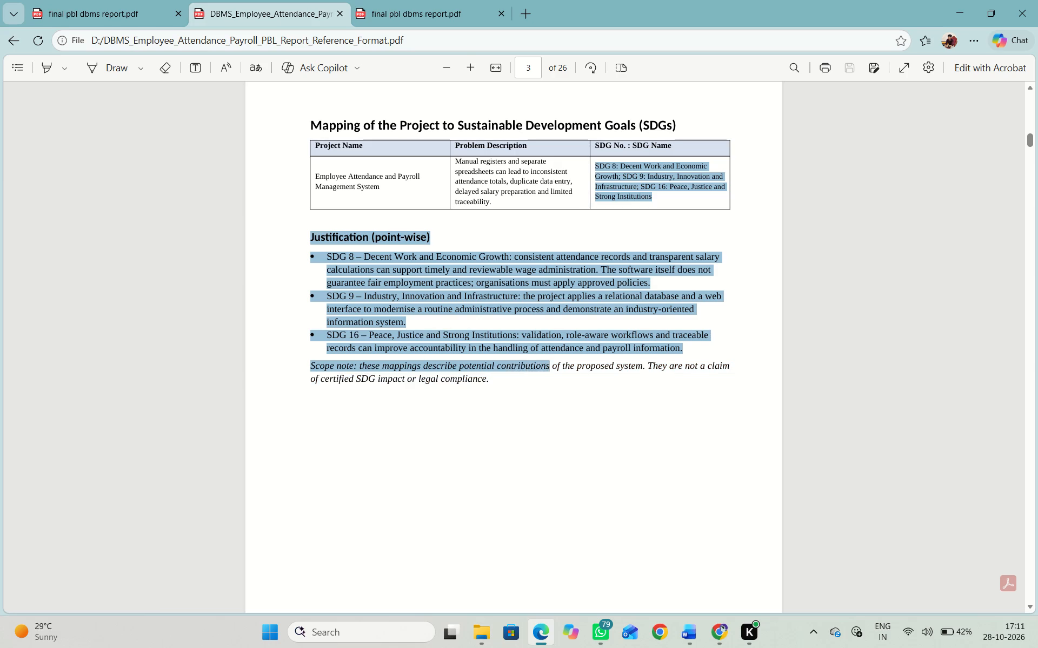
{"action": "left_click_drag", "start_coordinate": [551, 362], "coordinate": [686, 353]}
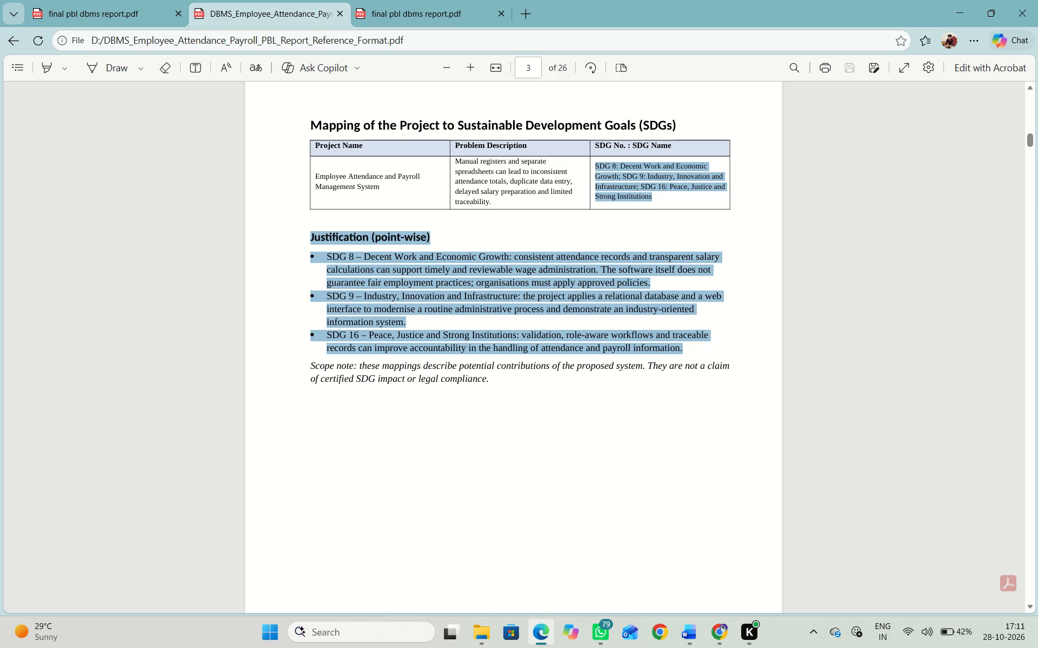
{"action": "key", "text": "ctrl+c"}
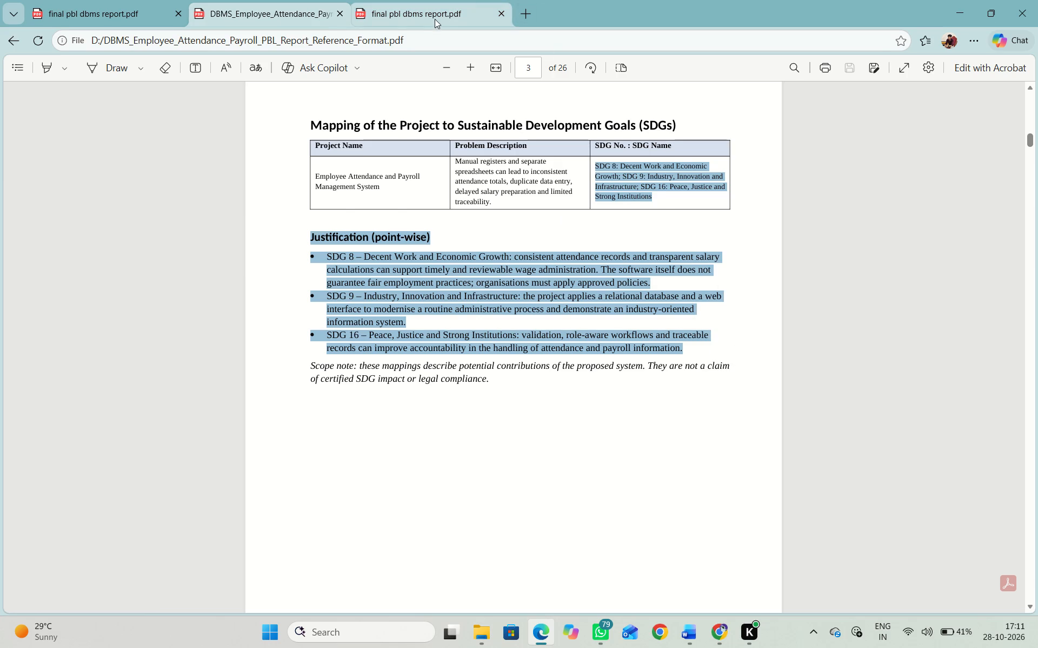
{"action": "left_click", "coordinate": [435, 19]}
{"action": "scroll", "coordinate": [480, 318], "scroll_direction": "down", "scroll_amount": 5}
{"action": "scroll", "coordinate": [480, 313], "scroll_direction": "up", "scroll_amount": 4}
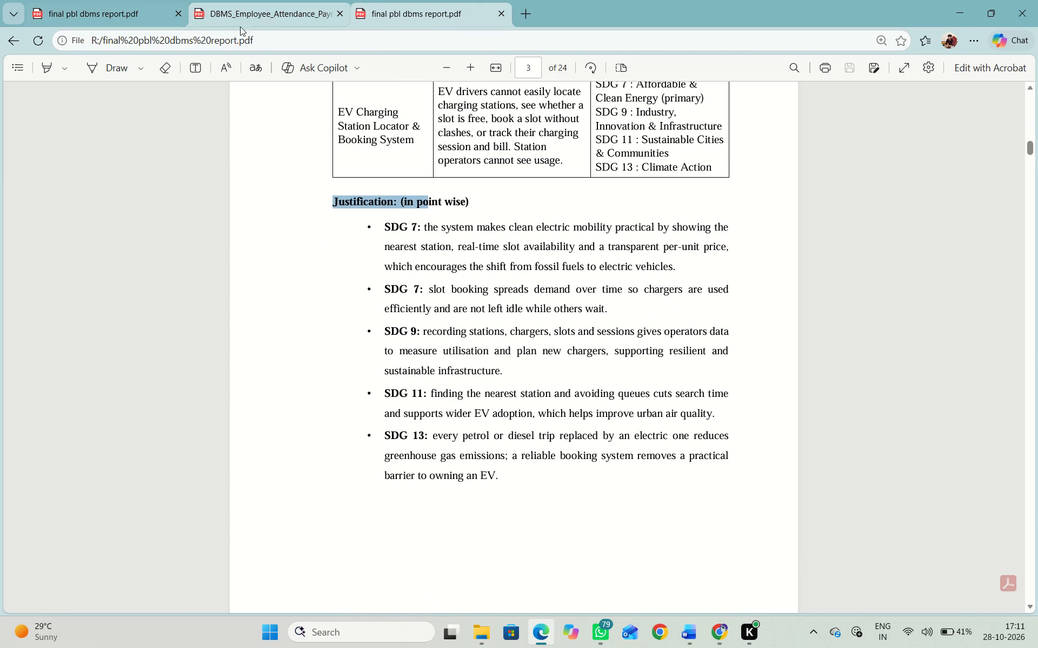
{"action": "left_click", "coordinate": [959, 11]}
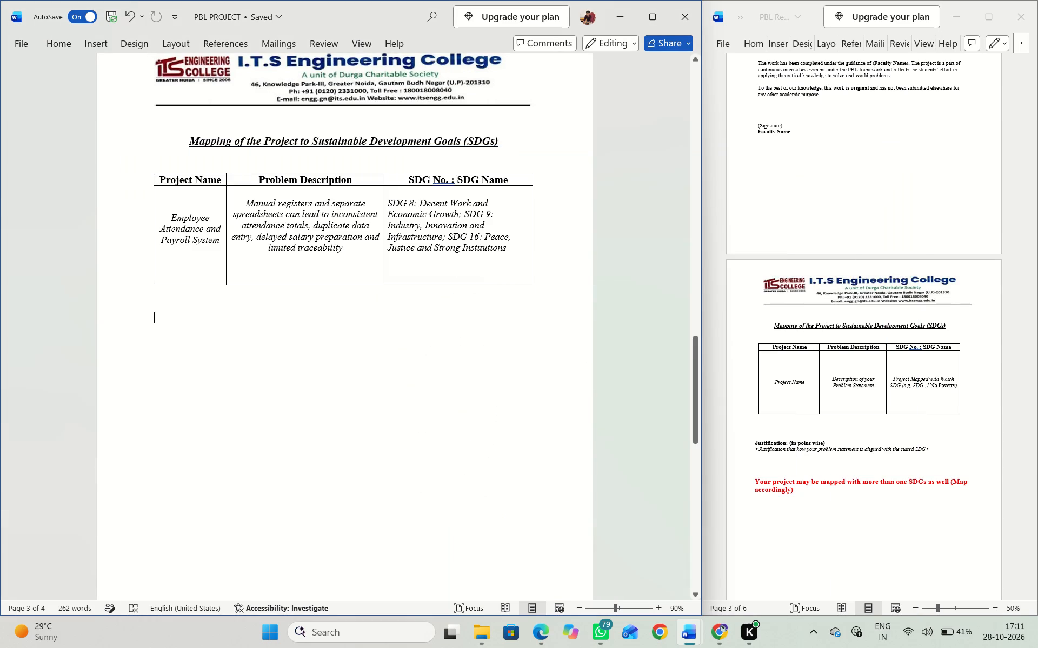
{"action": "key", "text": "Return"}
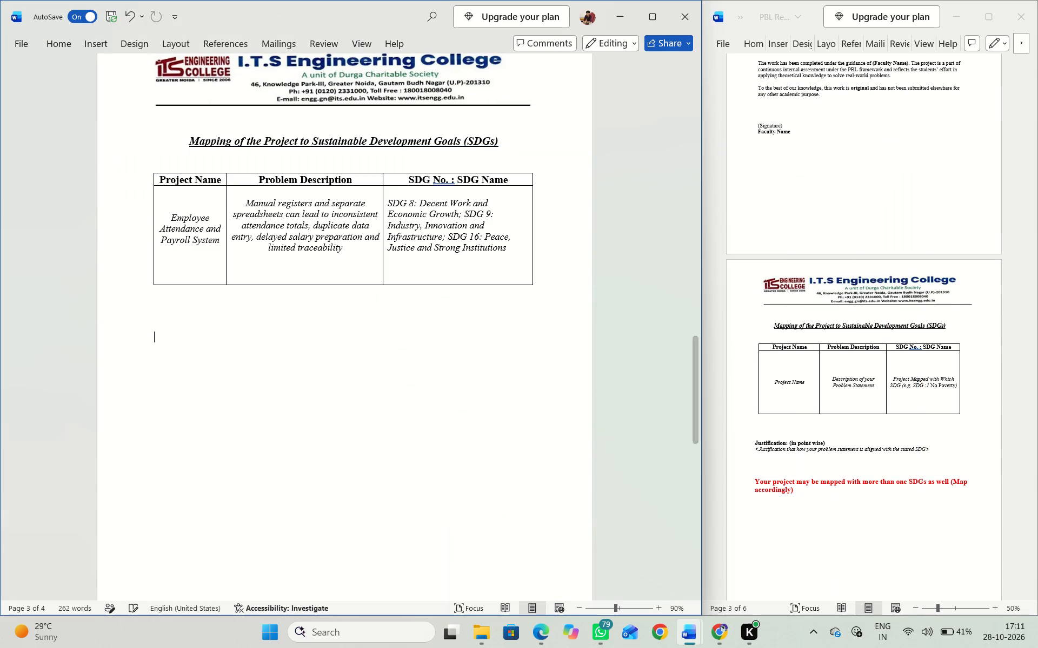
{"action": "key", "text": "ctrl+v"}
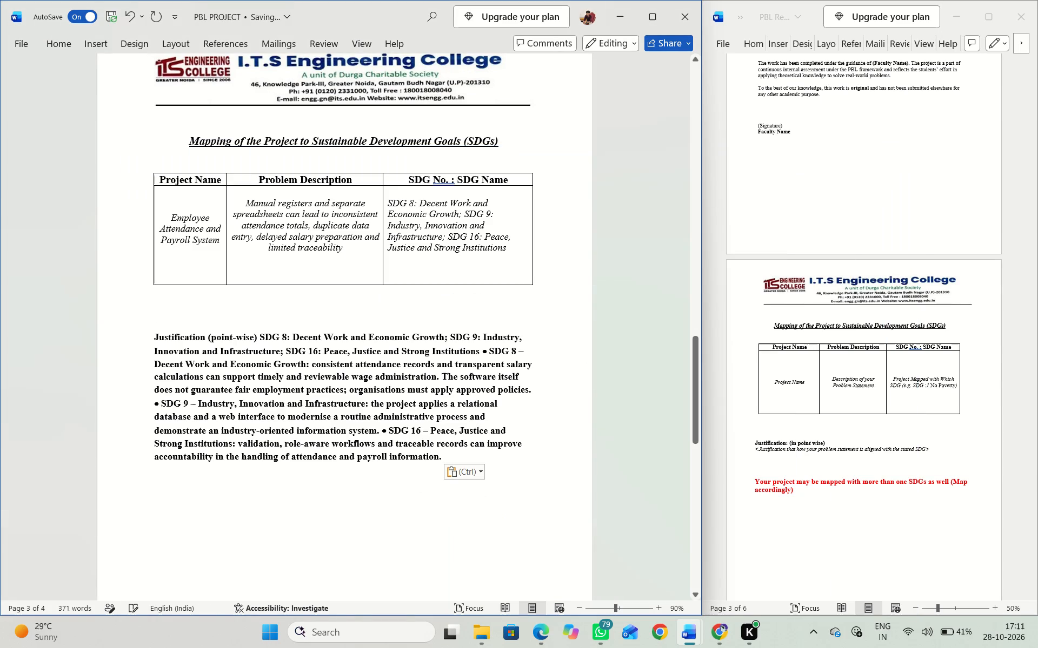
Put the "Justification (point-wise)" heading on its own line, separate from the SDG text.
{"action": "left_click", "coordinate": [257, 338]}
{"action": "key", "text": "Return"}
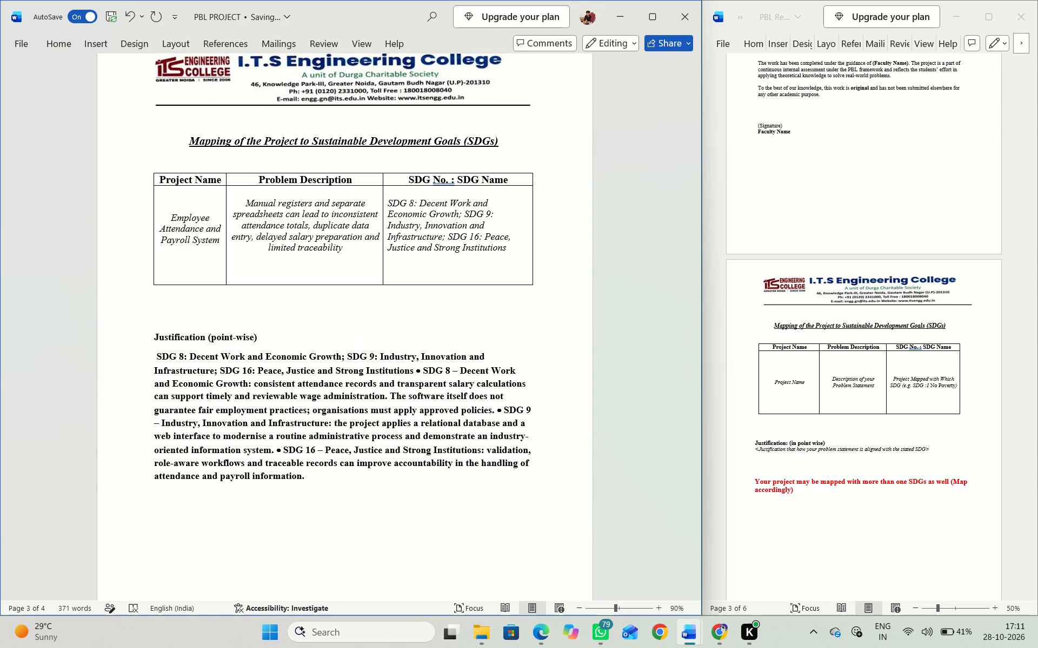
Check the template's justification heading, and set the "Justification (point-wise)" heading in the report to font size 13, keeping it bold.
{"action": "left_click", "coordinate": [829, 442]}
{"action": "left_click", "coordinate": [827, 442]}
{"action": "left_click_drag", "start_coordinate": [826, 442], "coordinate": [764, 437]}
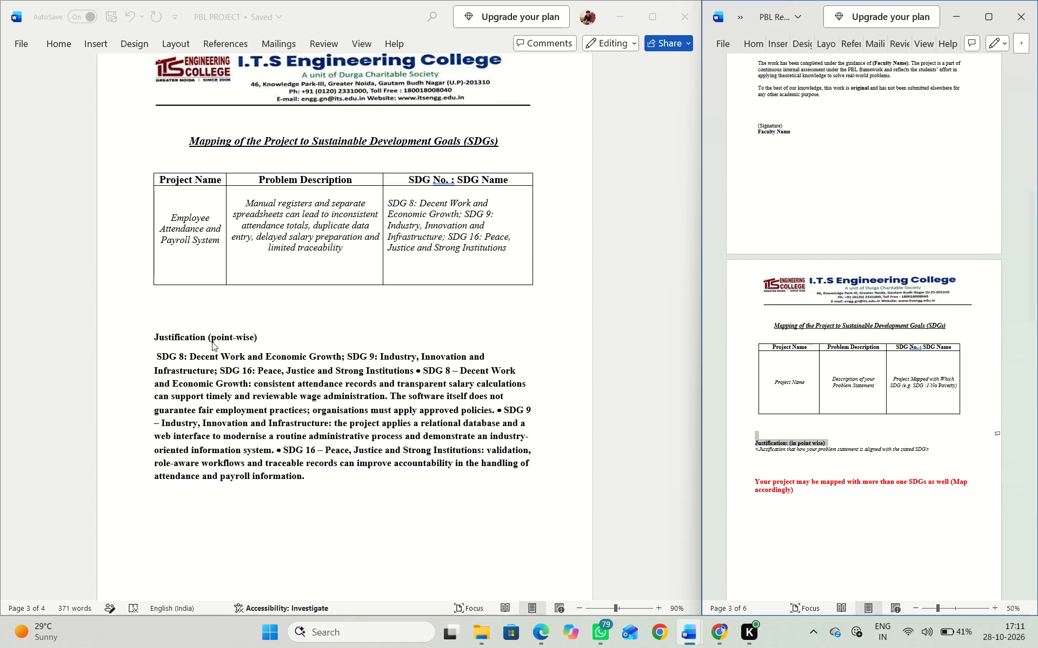
{"action": "left_click", "coordinate": [258, 336]}
{"action": "left_click_drag", "start_coordinate": [258, 336], "coordinate": [234, 336]}
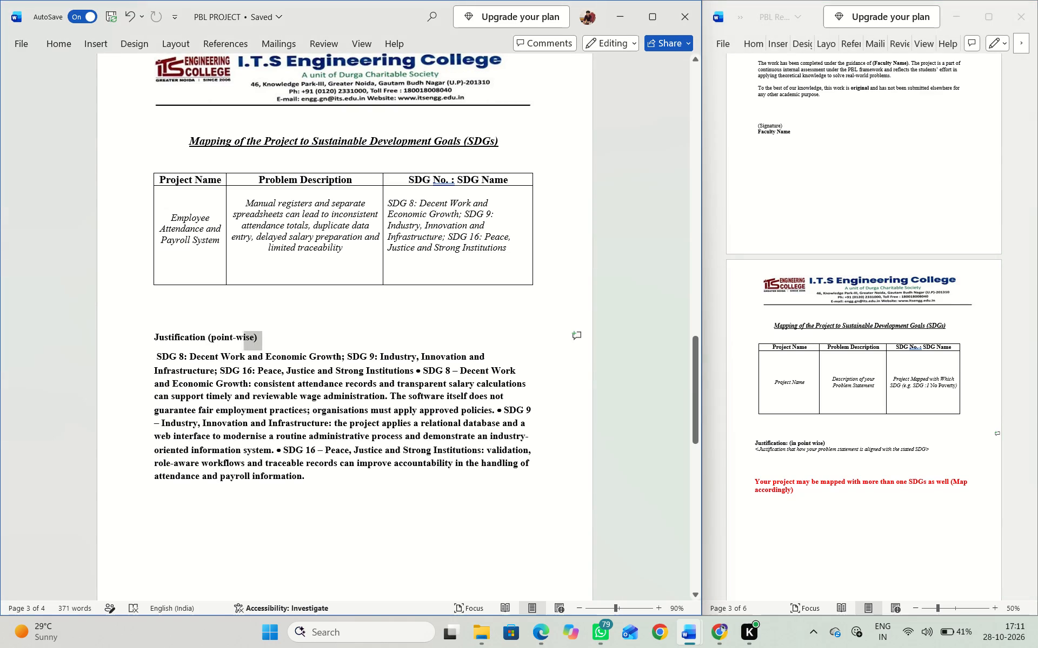
{"action": "left_click_drag", "start_coordinate": [234, 336], "coordinate": [137, 337]}
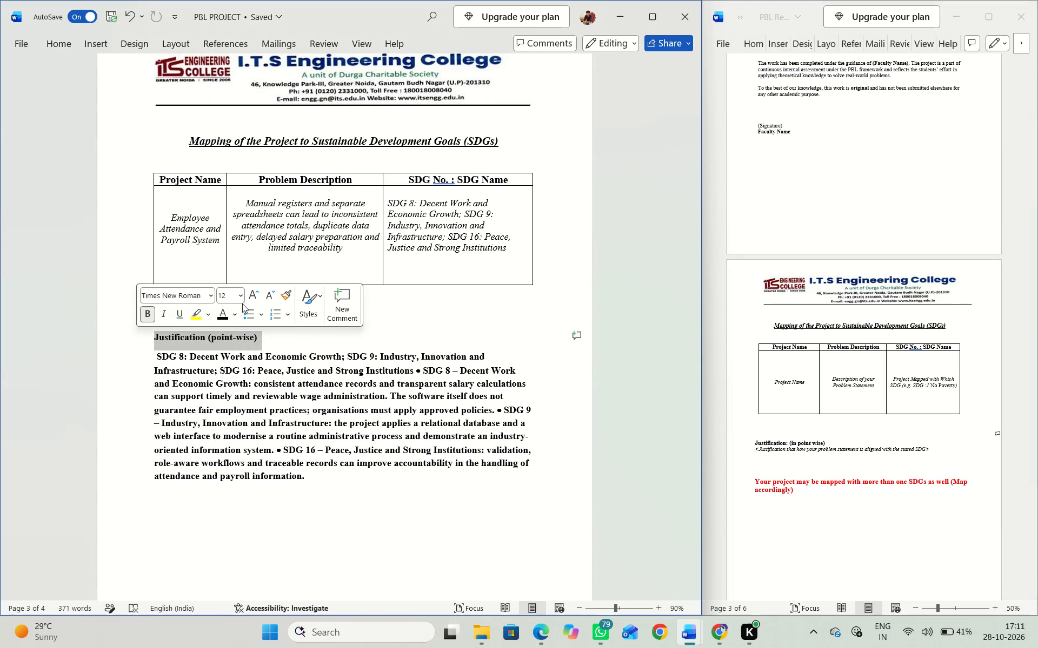
{"action": "left_click", "coordinate": [228, 298]}
{"action": "type", "text": "13"}
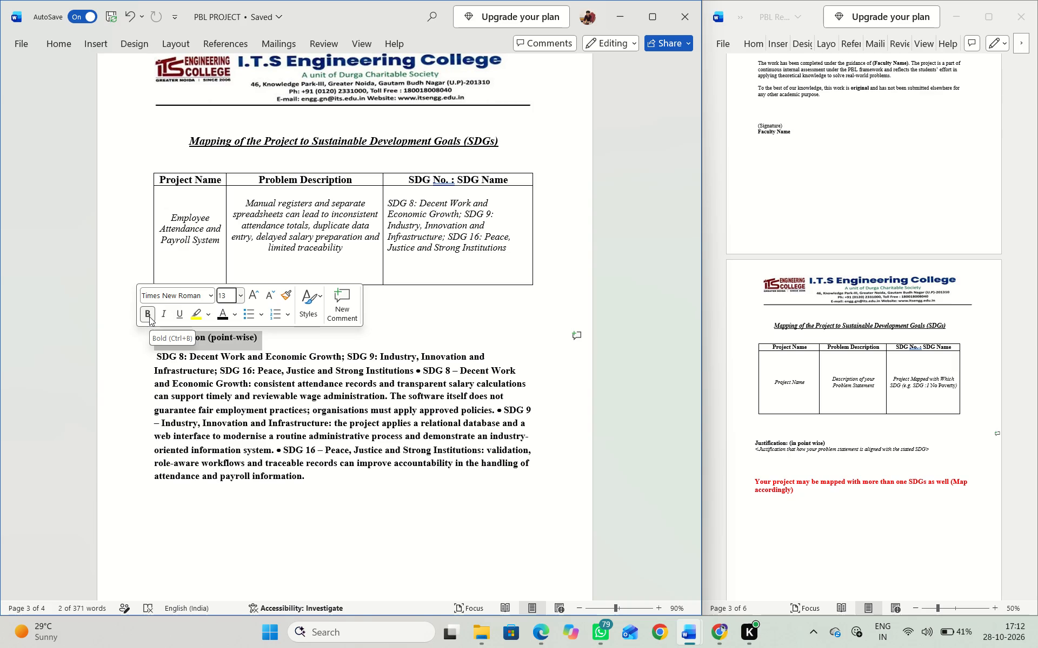
{"action": "double_click", "coordinate": [149, 316]}
{"action": "left_click", "coordinate": [149, 316]}
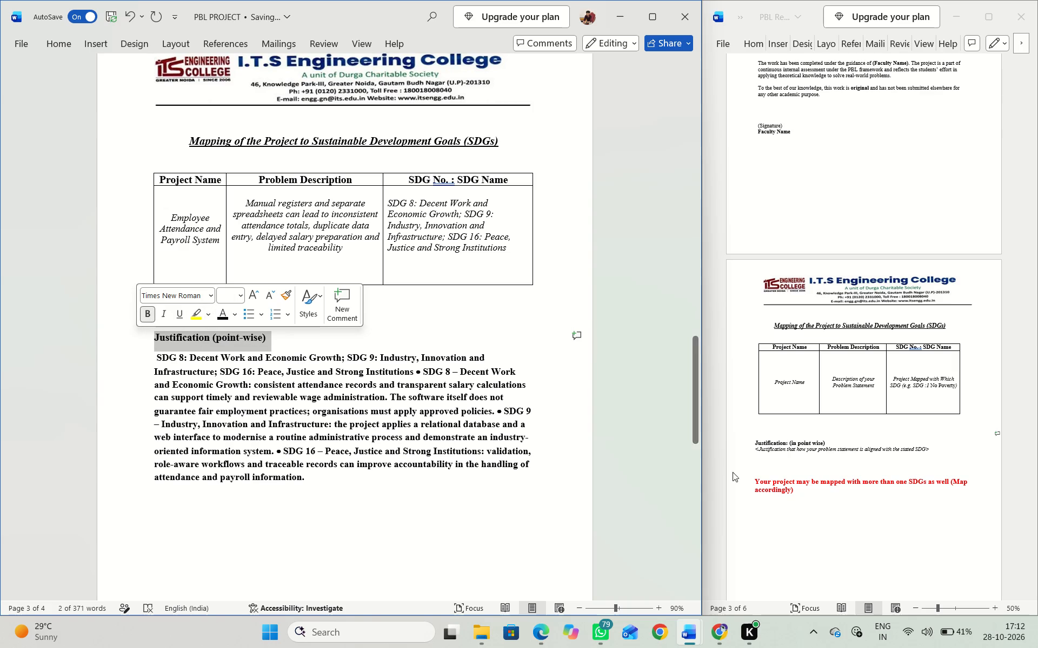
Match the justification text under the heading to the template's placeholder by making it italic and removing the bold.
{"action": "left_click", "coordinate": [931, 452]}
{"action": "left_click_drag", "start_coordinate": [931, 448], "coordinate": [929, 449]}
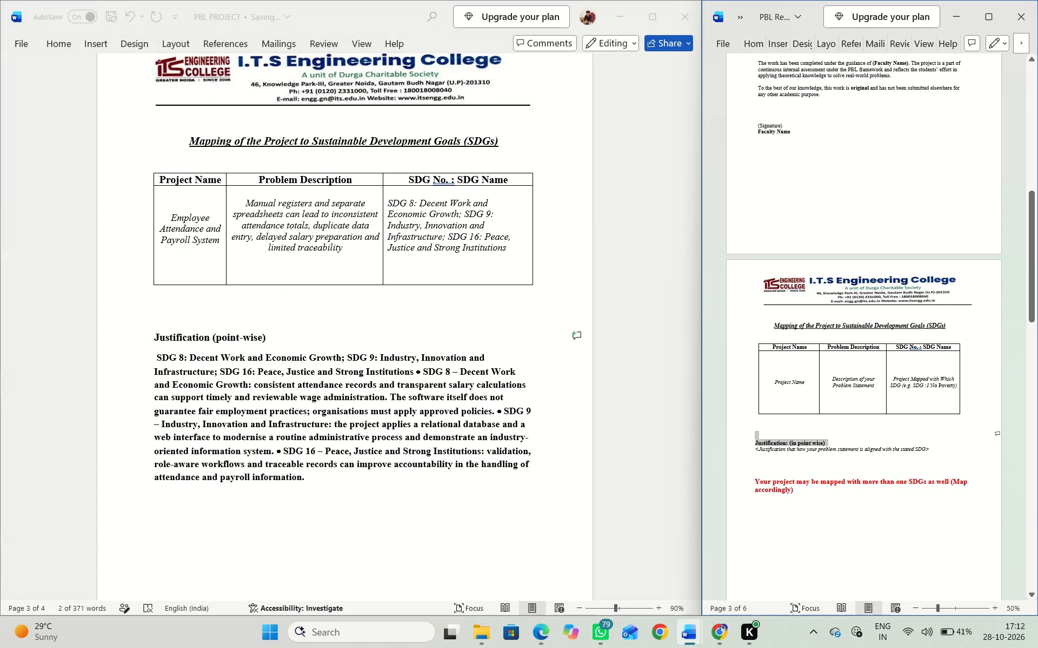
{"action": "left_click_drag", "start_coordinate": [929, 449], "coordinate": [750, 451]}
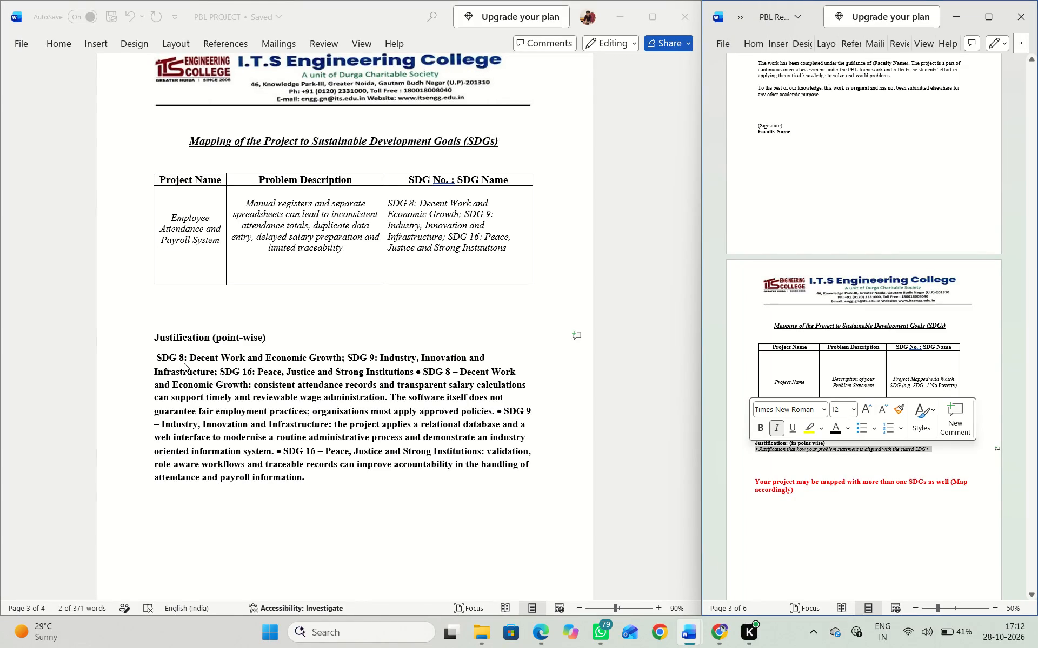
{"action": "left_click", "coordinate": [156, 354]}
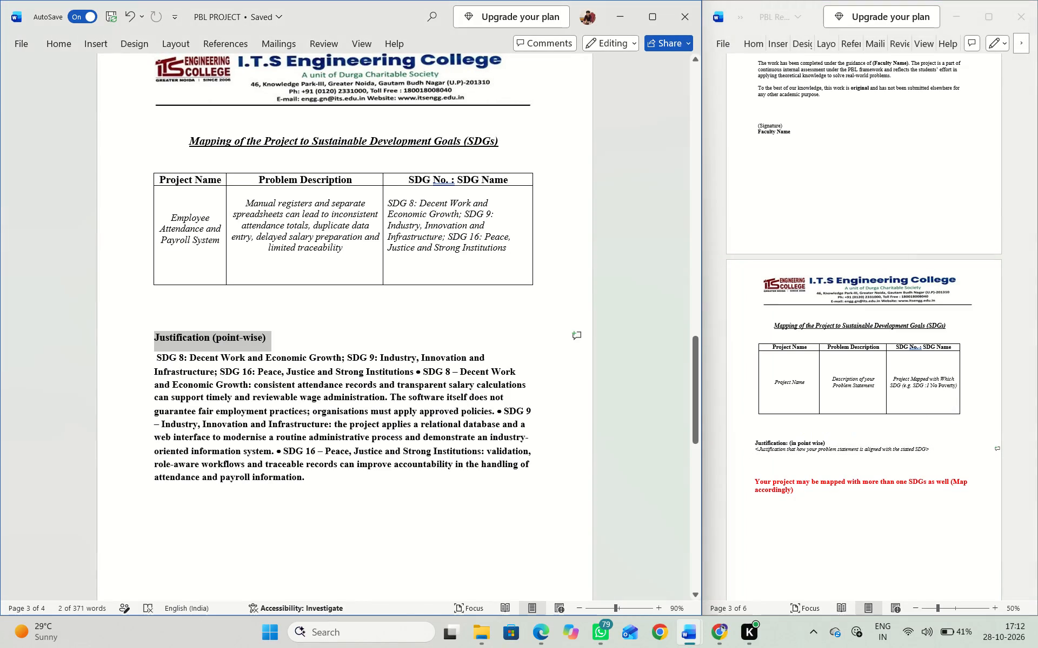
{"action": "left_click", "coordinate": [157, 354]}
{"action": "left_click_drag", "start_coordinate": [157, 356], "coordinate": [307, 481]}
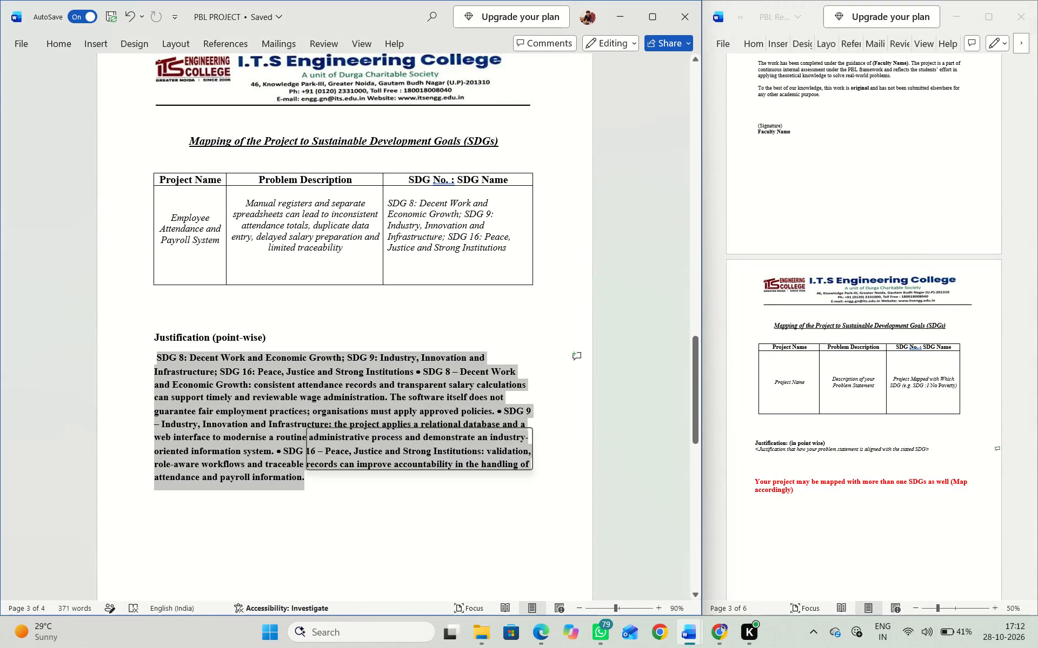
{"action": "left_click", "coordinate": [337, 456]}
{"action": "left_click", "coordinate": [317, 457]}
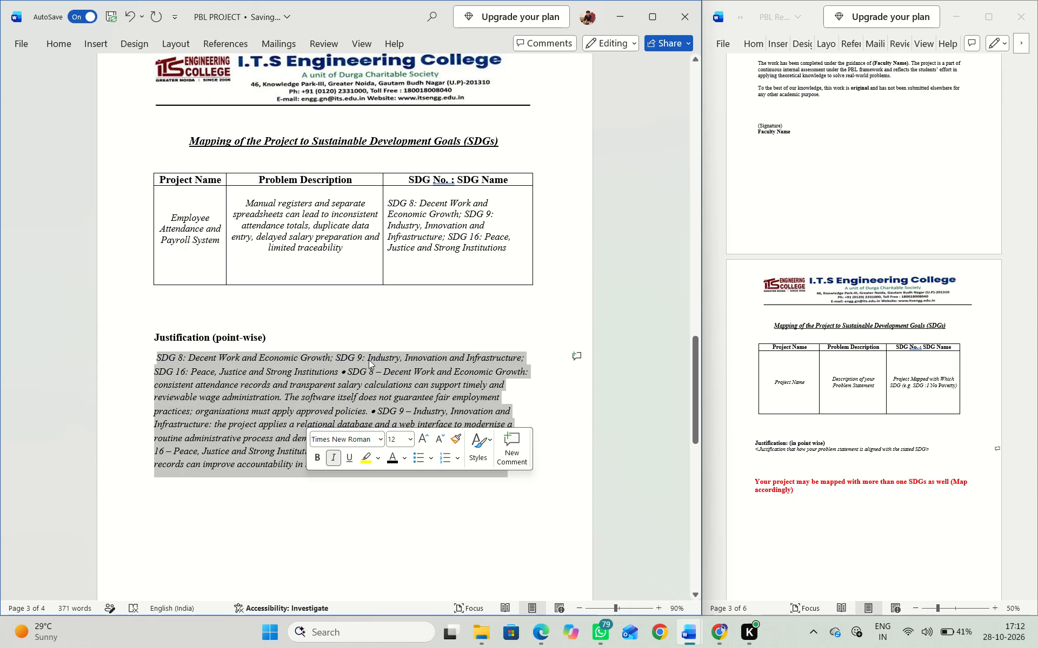
Split "SDG 8: Decent Work and Economic Growth" onto its own line and end it with a full stop instead of the semicolon.
{"action": "left_click", "coordinate": [335, 359]}
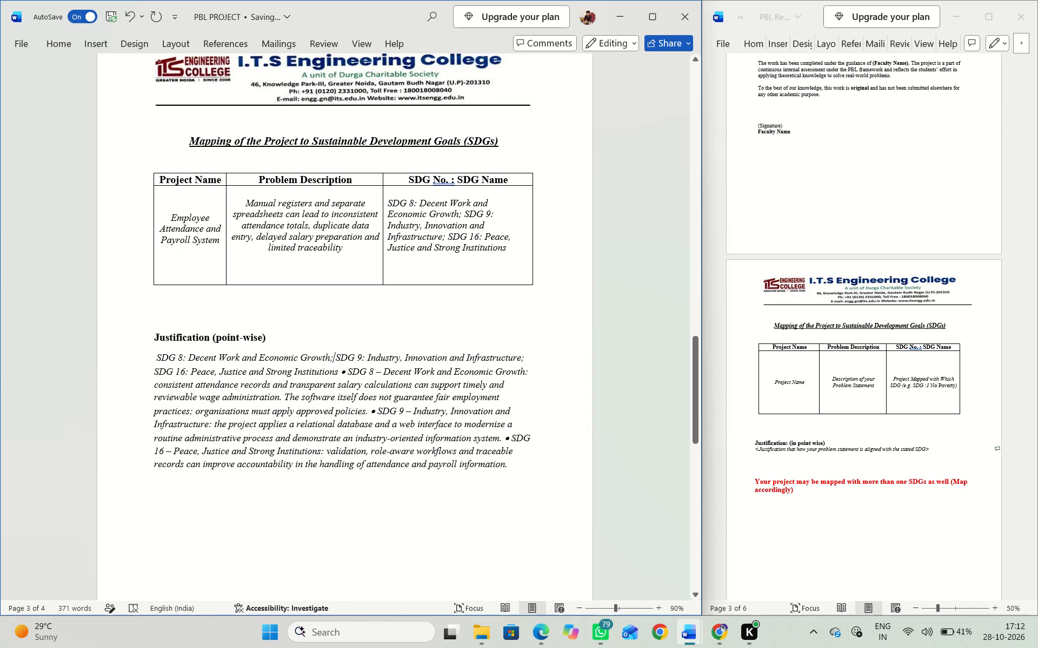
{"action": "key", "text": "Return"}
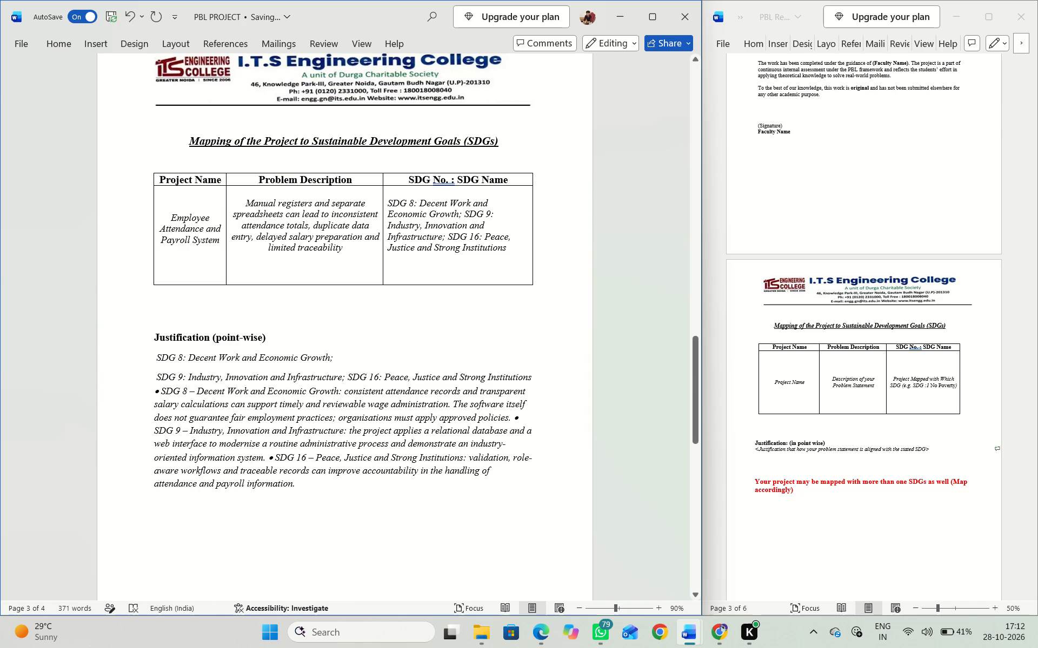
{"action": "left_click", "coordinate": [333, 363]}
{"action": "key", "text": "BackSpace"}
{"action": "key", "text": "period"}
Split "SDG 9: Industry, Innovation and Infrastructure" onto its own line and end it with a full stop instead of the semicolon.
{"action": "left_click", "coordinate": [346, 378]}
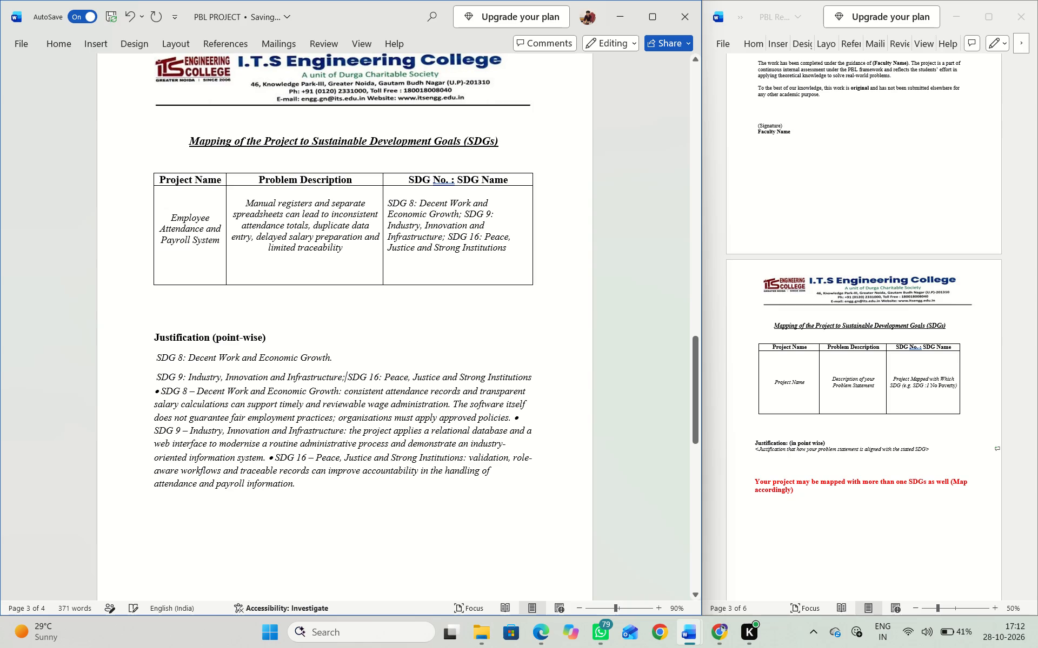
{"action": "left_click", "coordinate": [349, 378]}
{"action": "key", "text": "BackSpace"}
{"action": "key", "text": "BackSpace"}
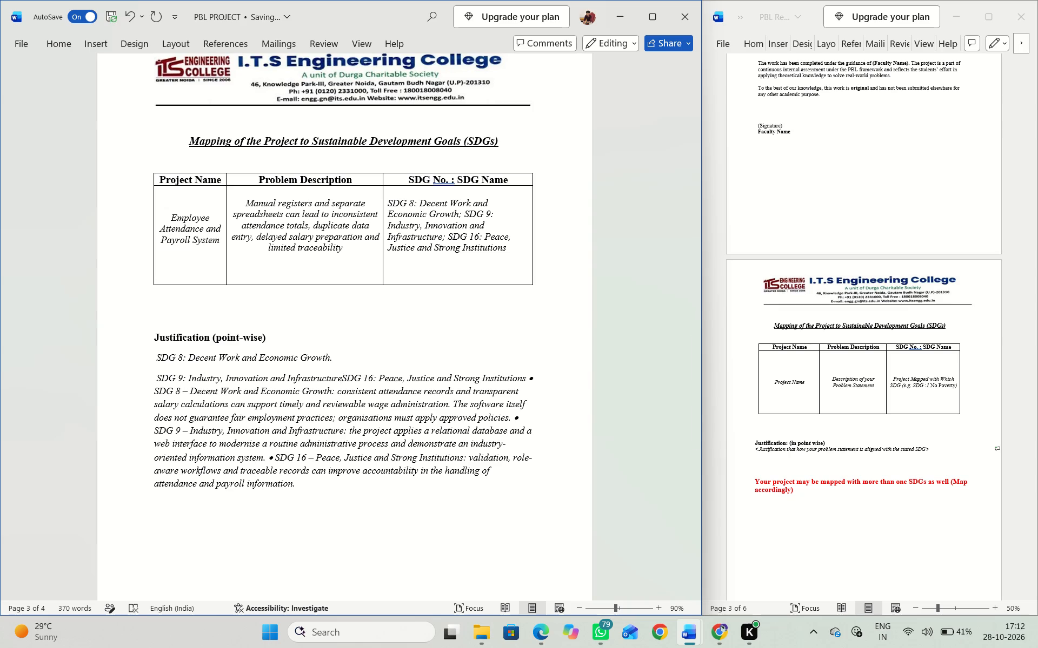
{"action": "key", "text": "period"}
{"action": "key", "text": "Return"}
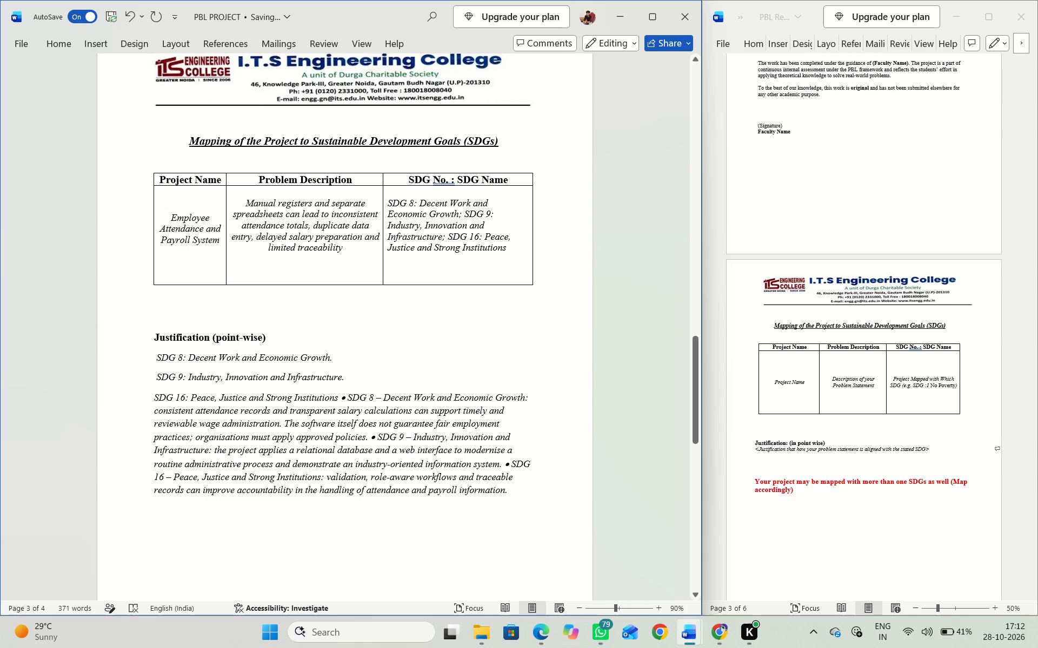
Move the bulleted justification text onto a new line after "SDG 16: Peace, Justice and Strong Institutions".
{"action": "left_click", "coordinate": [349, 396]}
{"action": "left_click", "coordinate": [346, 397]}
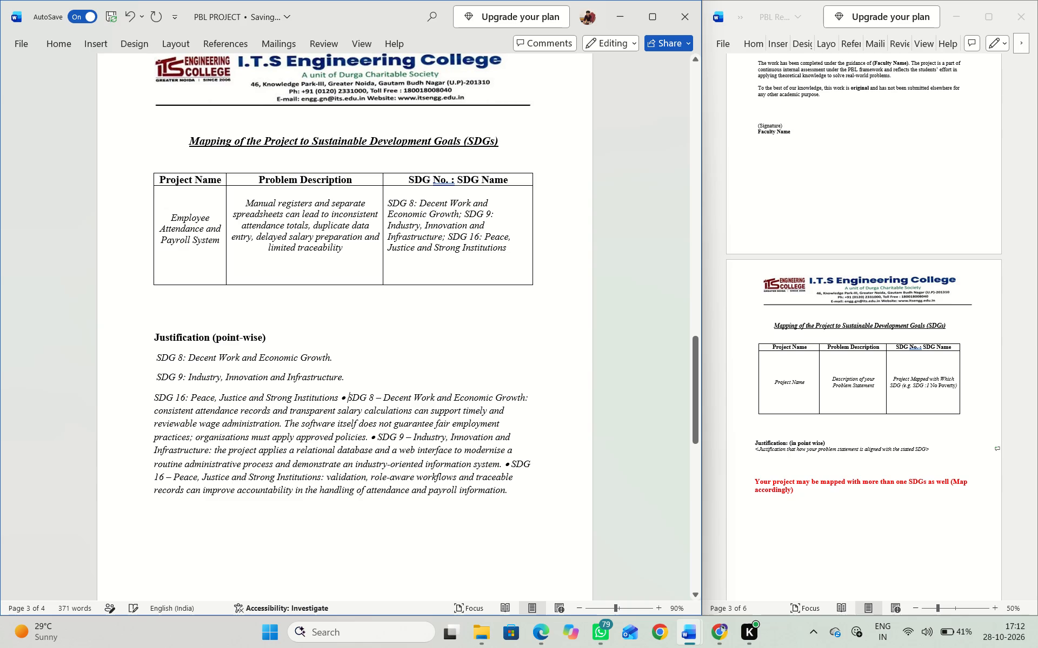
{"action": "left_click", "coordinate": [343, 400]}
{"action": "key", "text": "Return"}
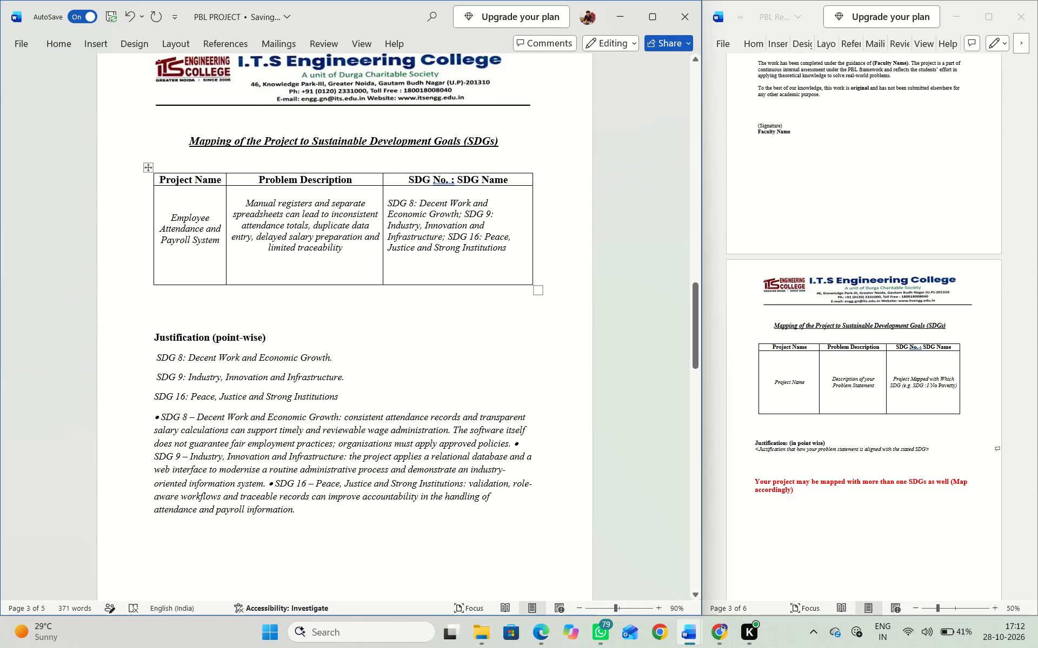
Check the justification layout in the reference PDF in Edge, and delete all the text under the report's "Justification (point-wise)" heading in Word.
{"action": "left_click", "coordinate": [533, 635]}
{"action": "left_click", "coordinate": [214, 26]}
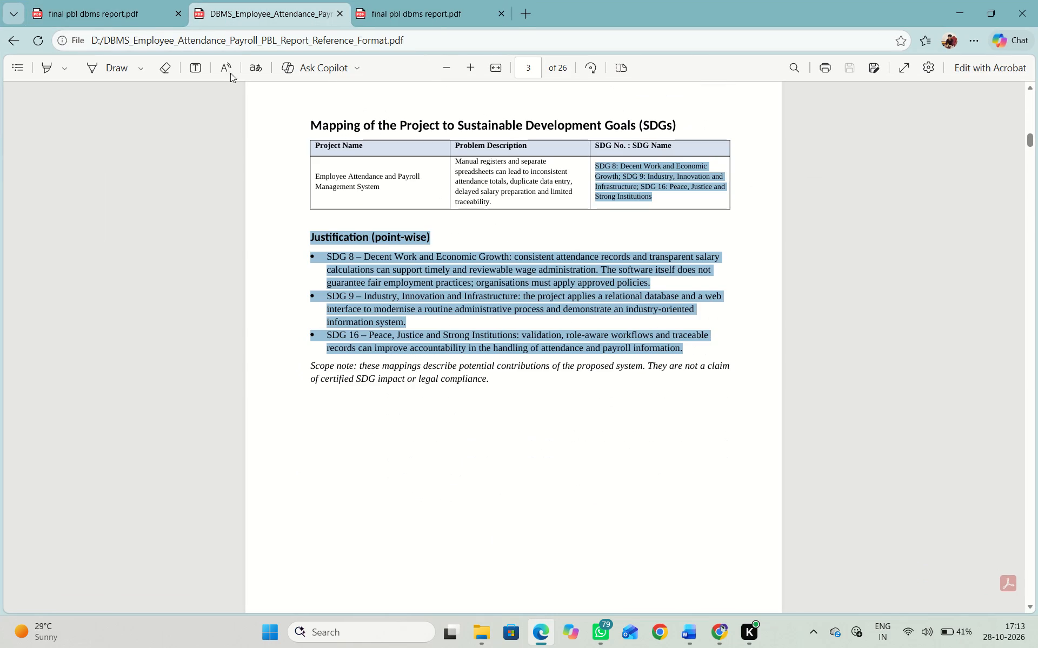
{"action": "left_click", "coordinate": [356, 333]}
{"action": "left_click", "coordinate": [965, 2]}
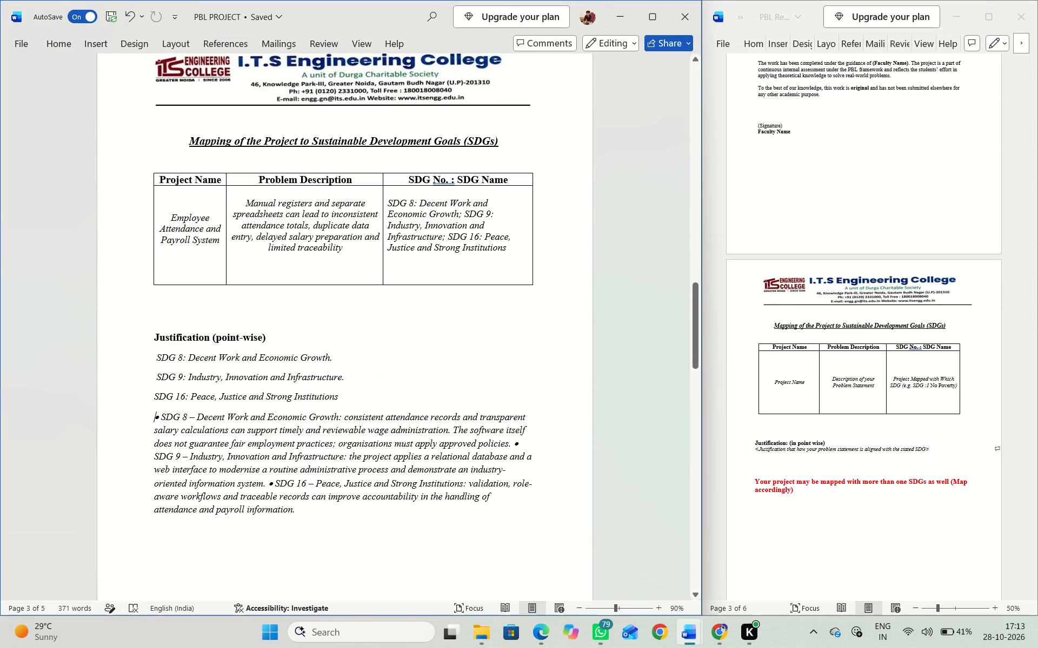
{"action": "left_click_drag", "start_coordinate": [151, 353], "coordinate": [152, 353]}
{"action": "left_click_drag", "start_coordinate": [152, 353], "coordinate": [304, 516]}
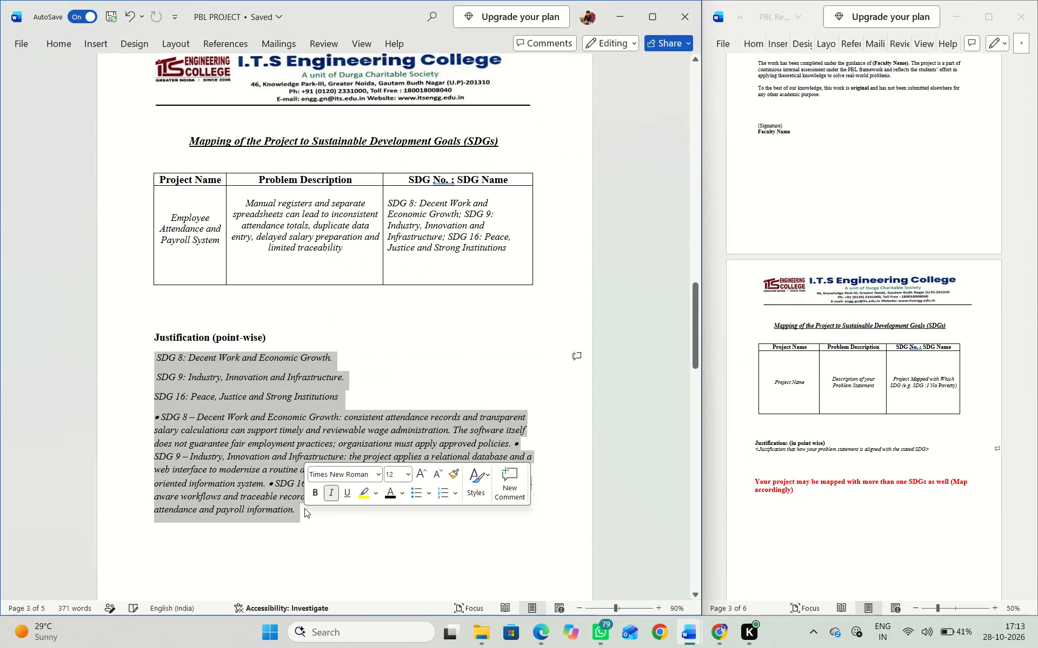
{"action": "key", "text": "BackSpace"}
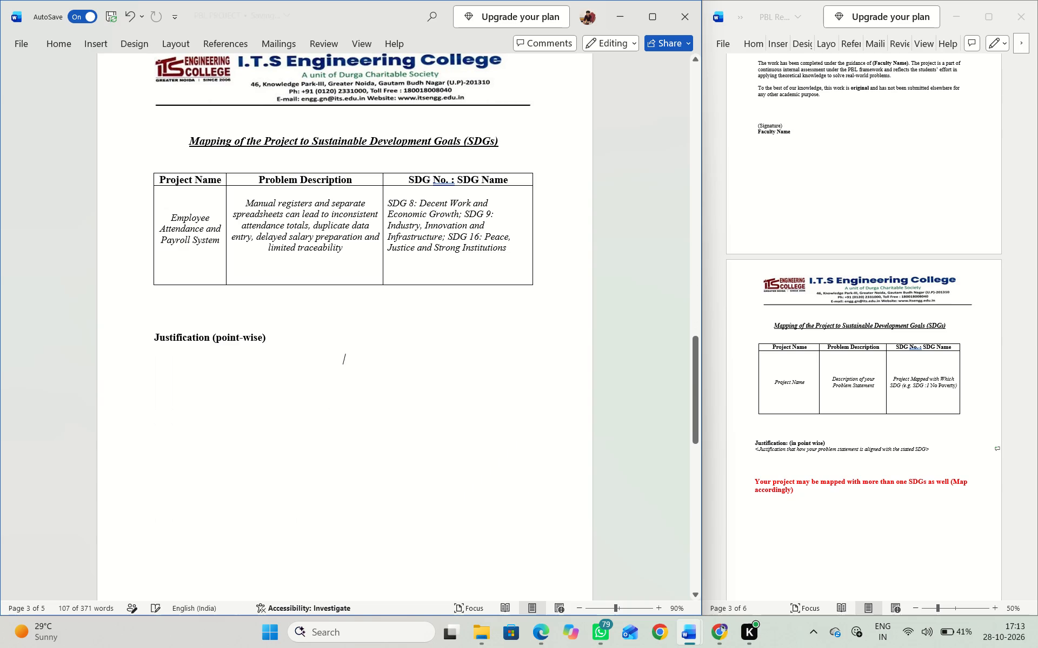
Start a new line under the "Justification (point-wise)" heading, check the template placeholder's formatting, and set the line's font size to 12.
{"action": "left_click", "coordinate": [264, 339]}
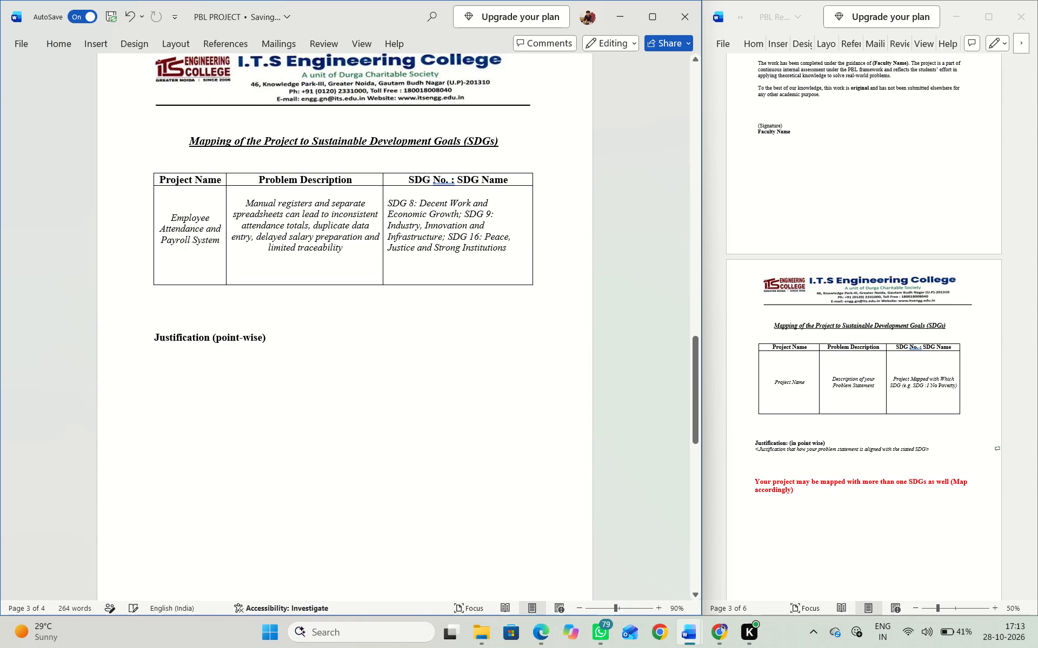
{"action": "key", "text": "Return"}
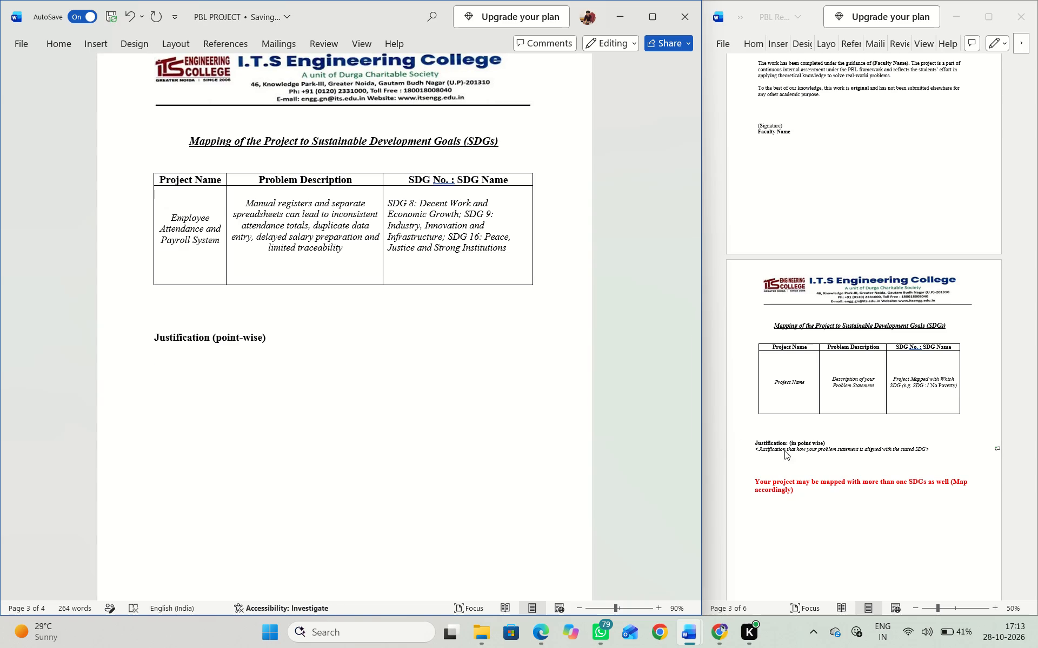
{"action": "left_click_drag", "start_coordinate": [926, 444], "coordinate": [909, 450]}
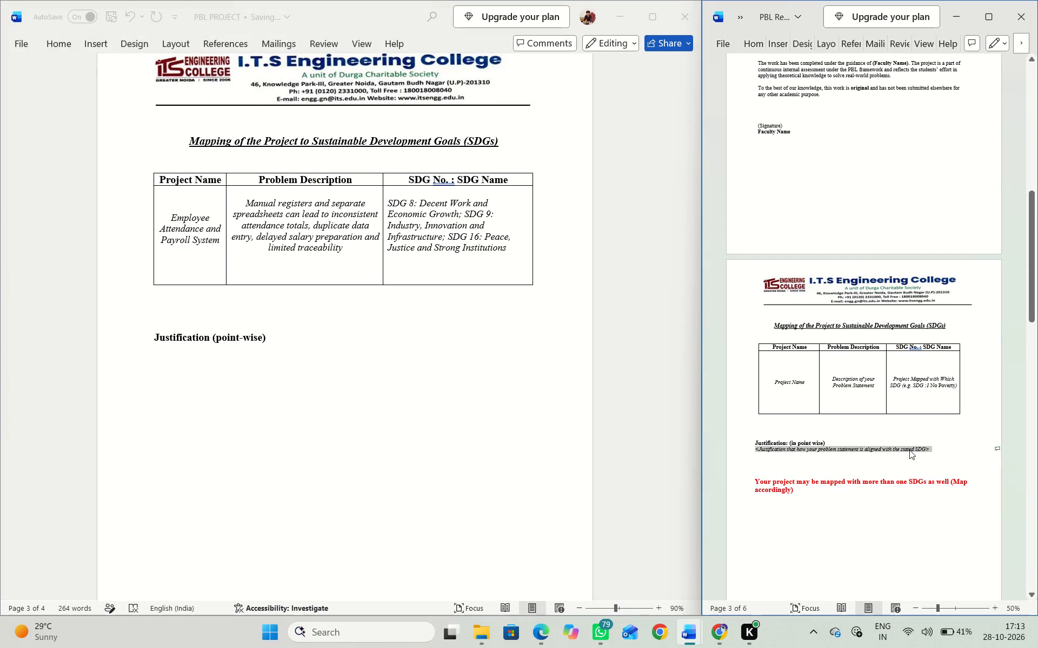
{"action": "right_click", "coordinate": [909, 450]}
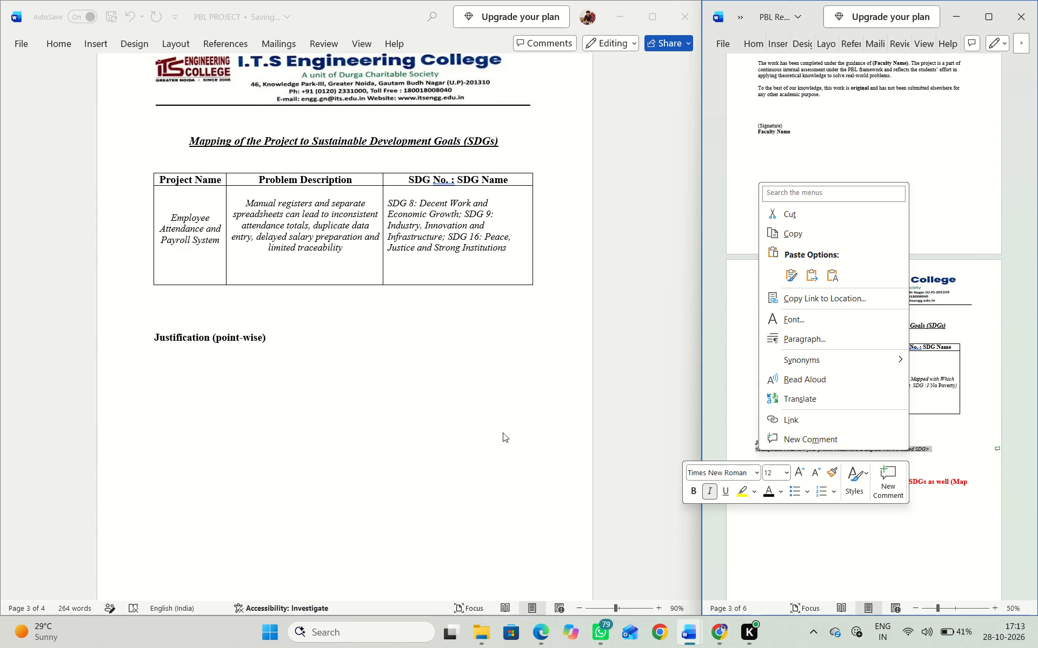
{"action": "left_click", "coordinate": [278, 338]}
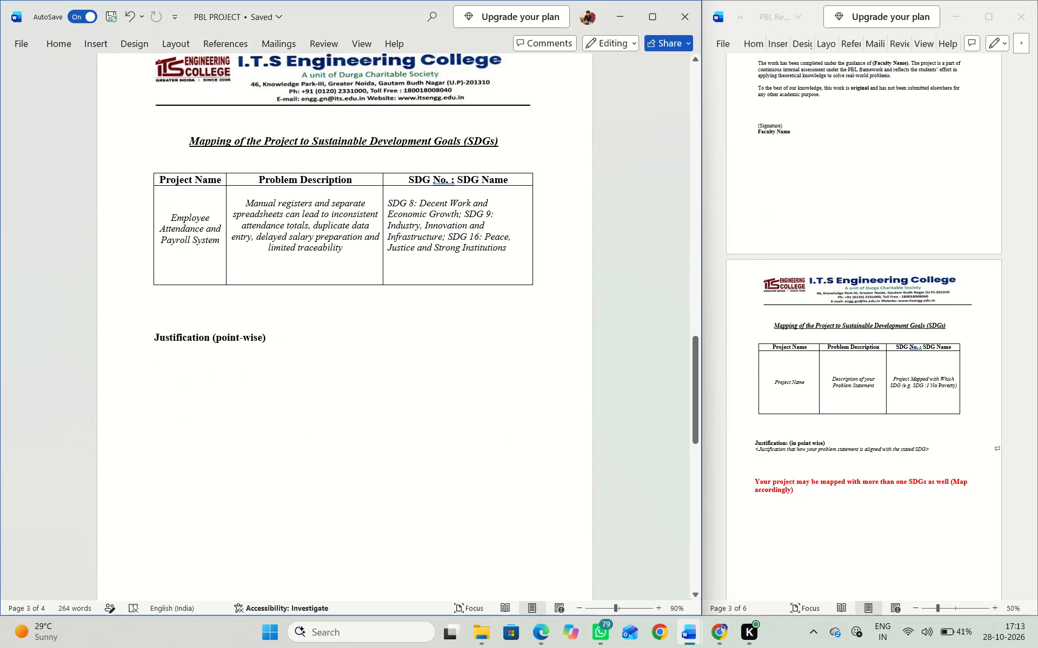
{"action": "left_click", "coordinate": [51, 45]}
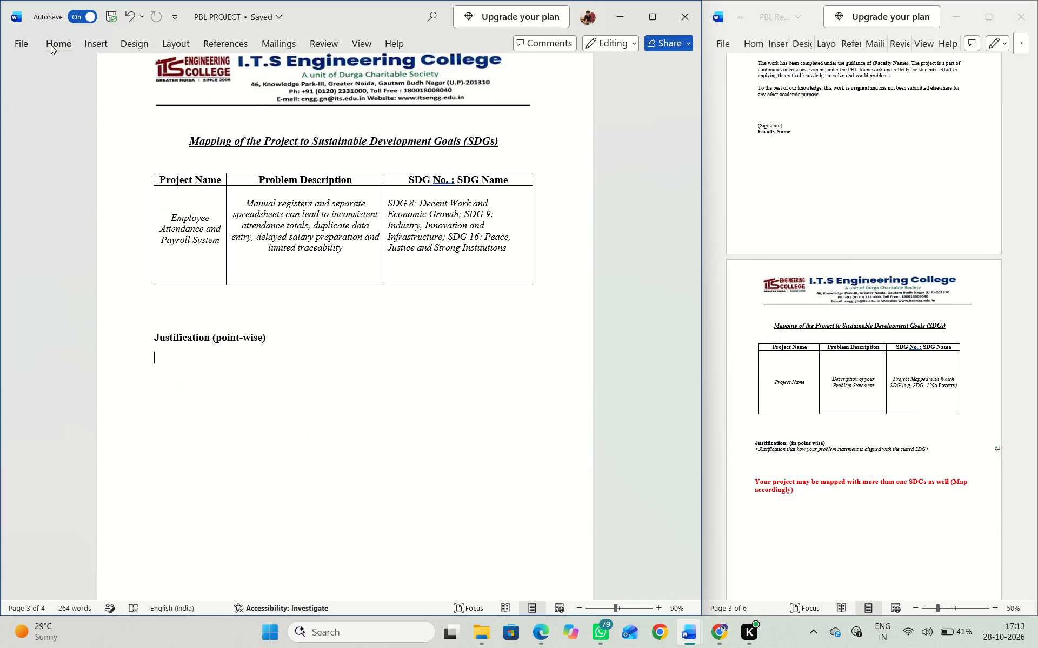
{"action": "left_click", "coordinate": [199, 59]}
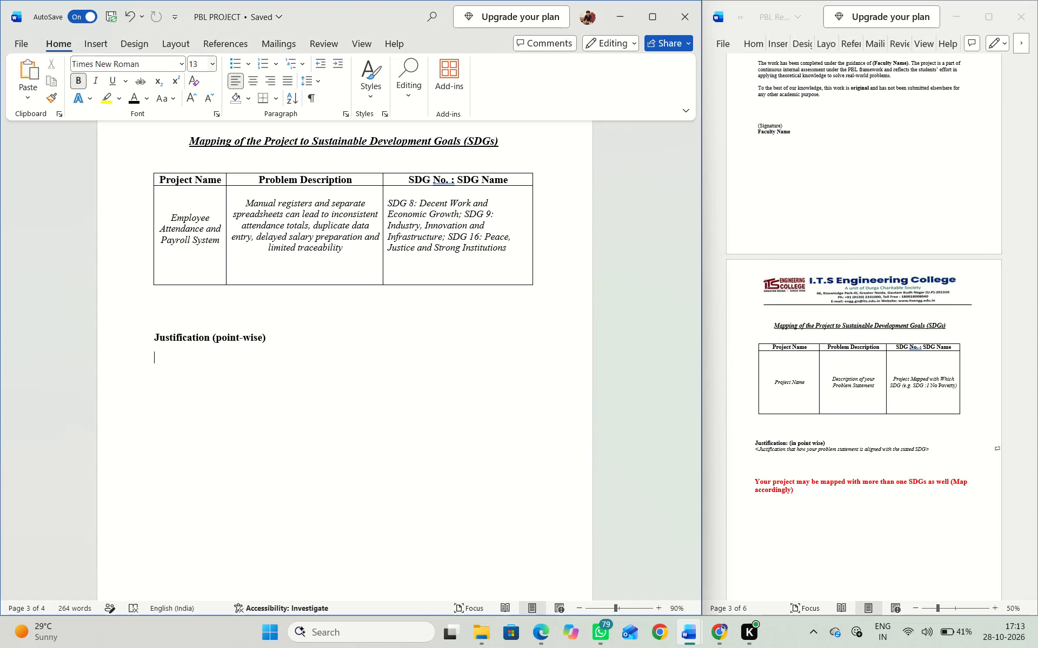
{"action": "type", "text": "12"}
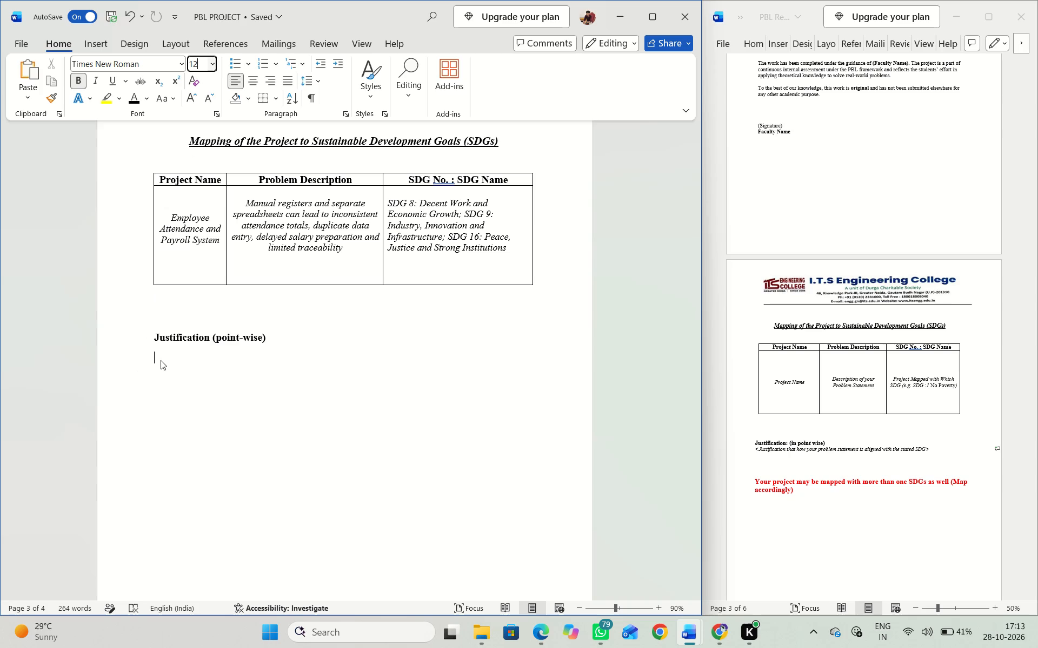
{"action": "left_click", "coordinate": [162, 360]}
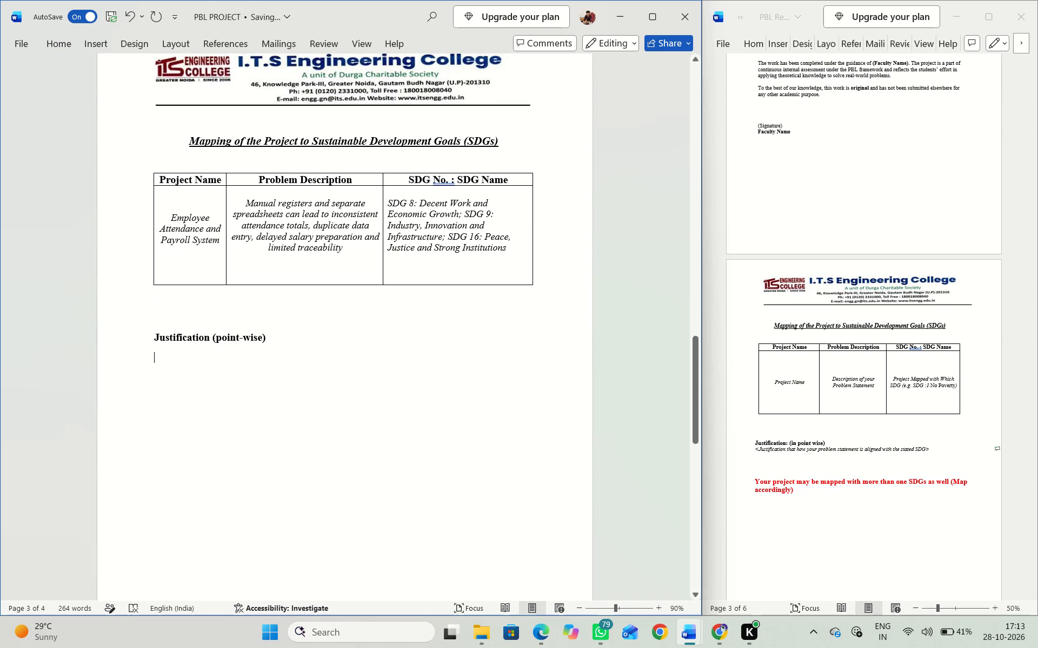
Copy the SDG 8 justification bullet from the reference PDF in Edge and paste it under the justification heading in the Word report.
{"action": "left_click", "coordinate": [546, 647]}
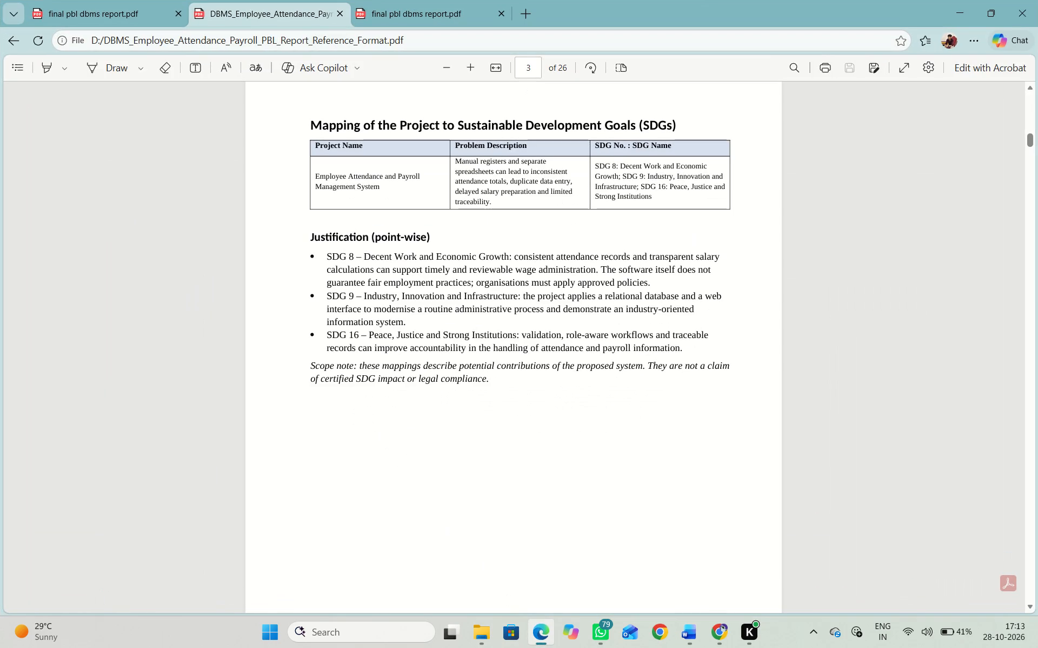
{"action": "left_click_drag", "start_coordinate": [304, 255], "coordinate": [521, 287]}
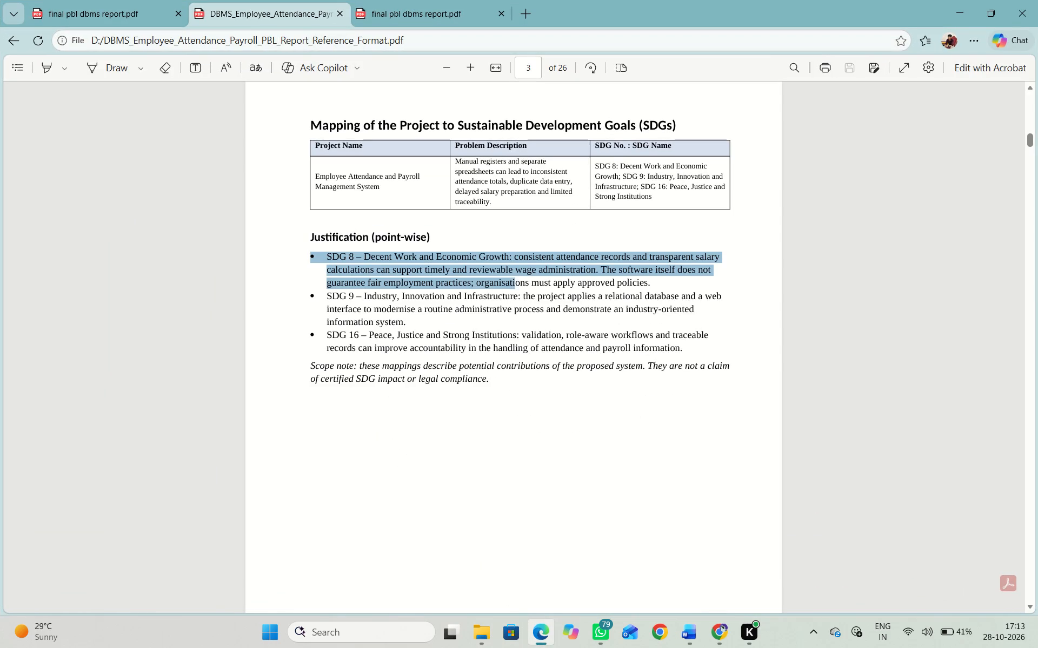
{"action": "left_click_drag", "start_coordinate": [521, 287], "coordinate": [654, 288]}
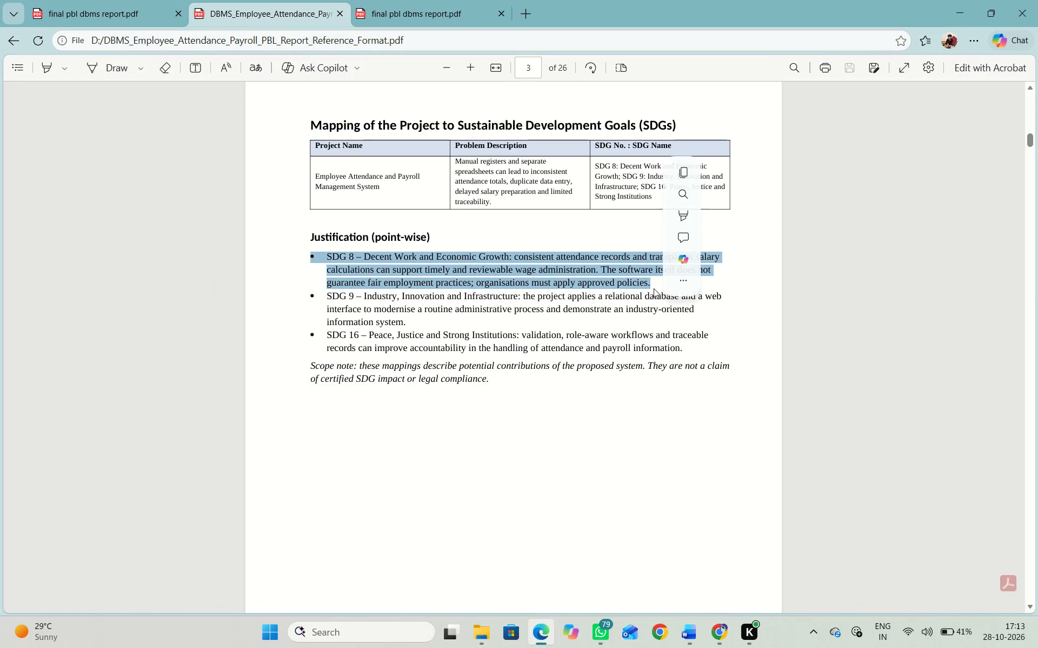
{"action": "key", "text": "ctrl+c"}
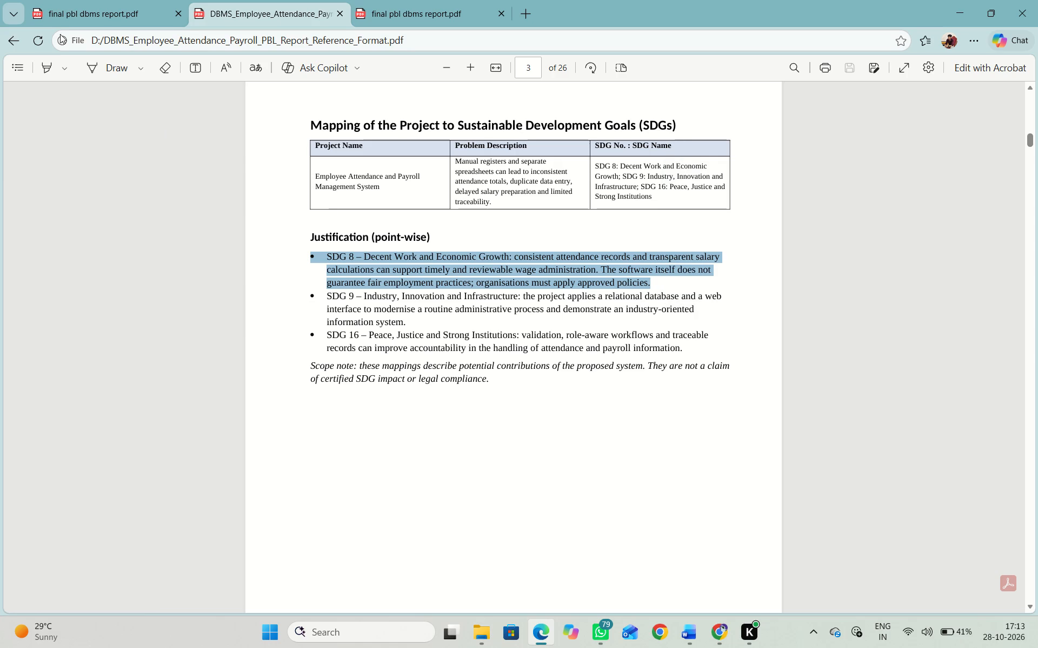
{"action": "left_click", "coordinate": [954, 0]}
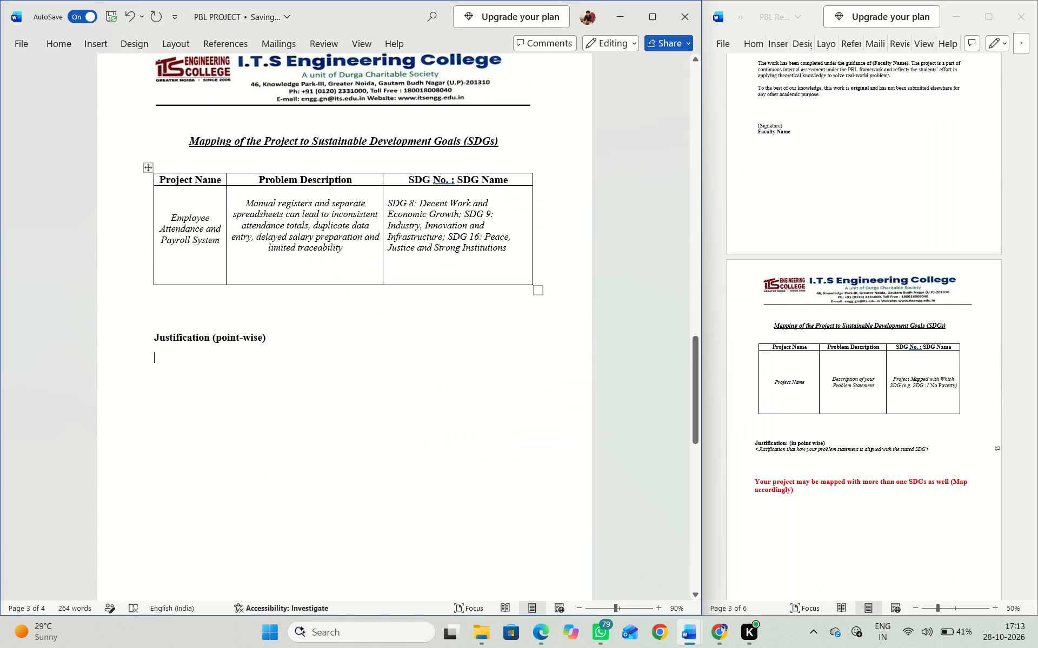
{"action": "key", "text": "ctrl+v"}
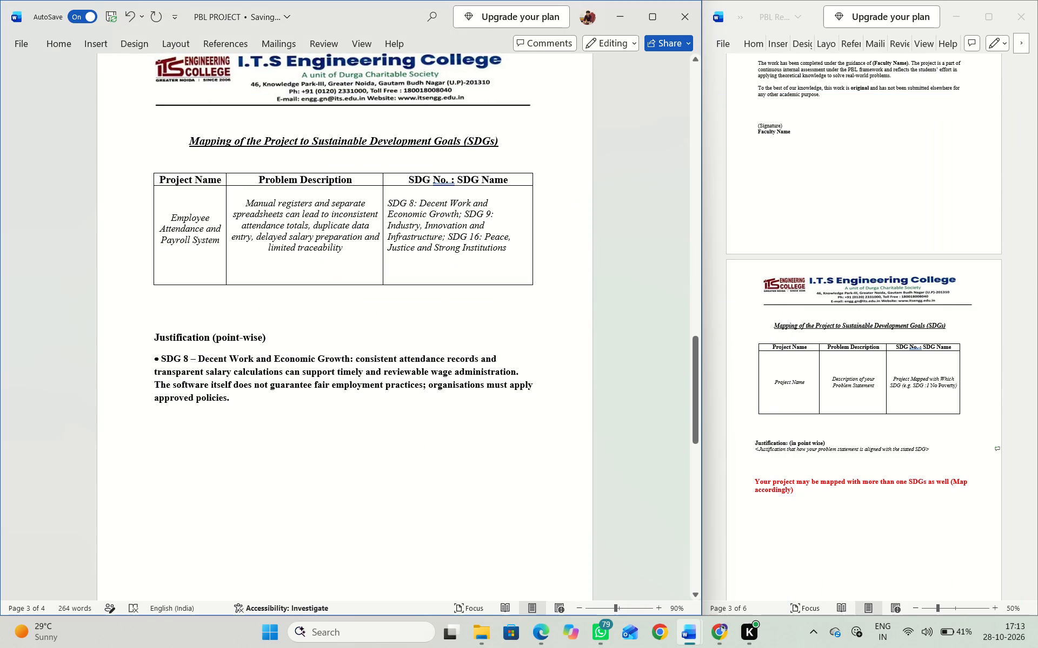
Make the pasted SDG 8 justification text italic and remove its bold.
{"action": "left_click_drag", "start_coordinate": [235, 399], "coordinate": [167, 360]}
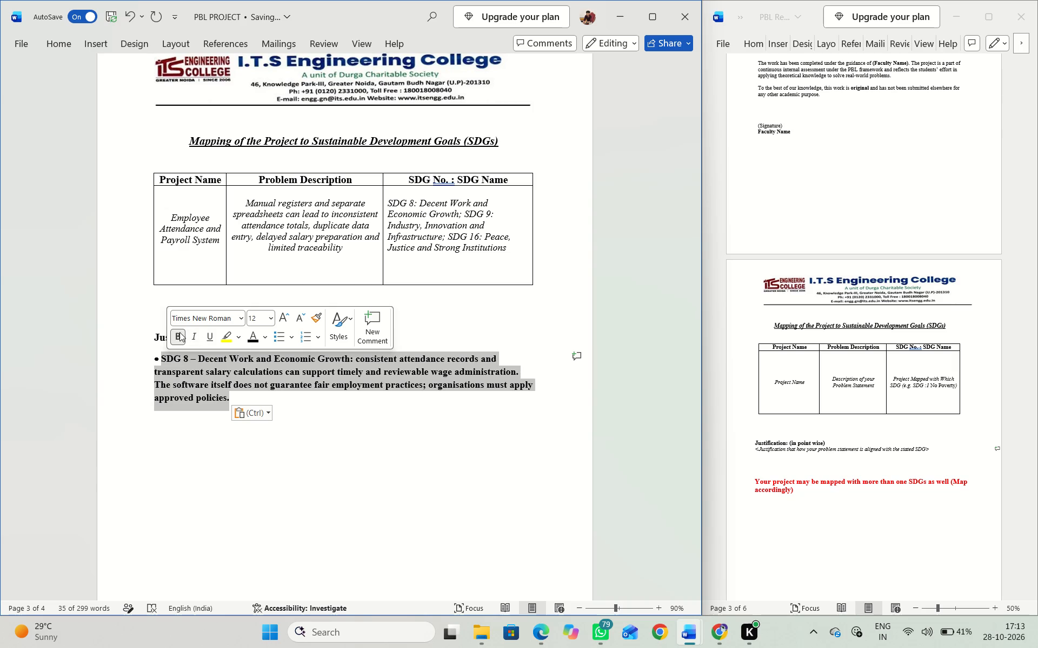
{"action": "left_click", "coordinate": [179, 332]}
{"action": "left_click", "coordinate": [195, 335]}
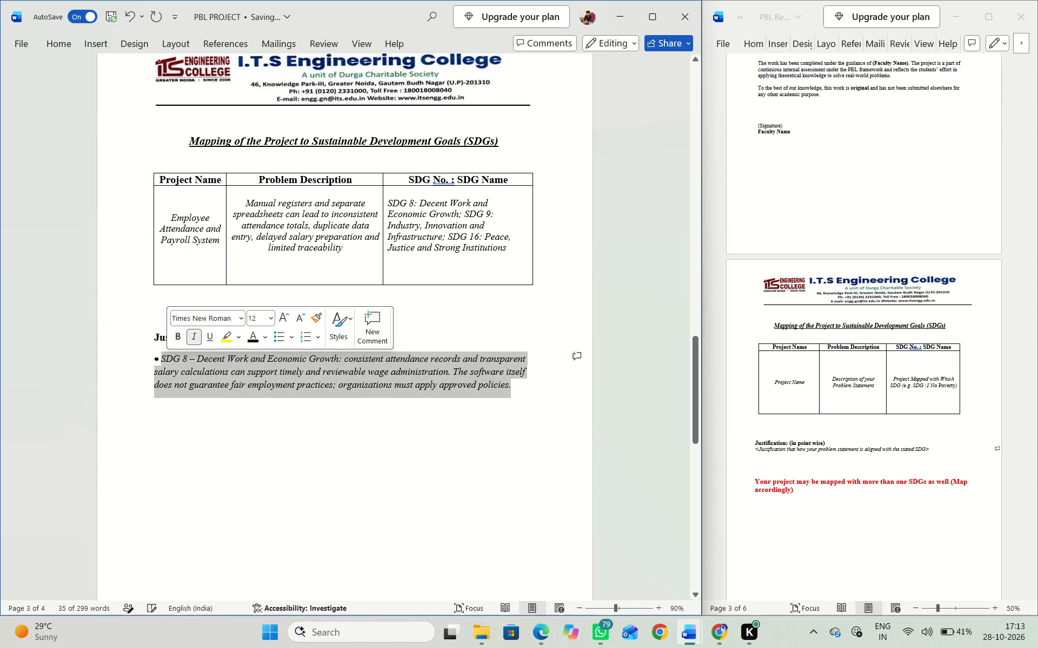
{"action": "left_click", "coordinate": [521, 392]}
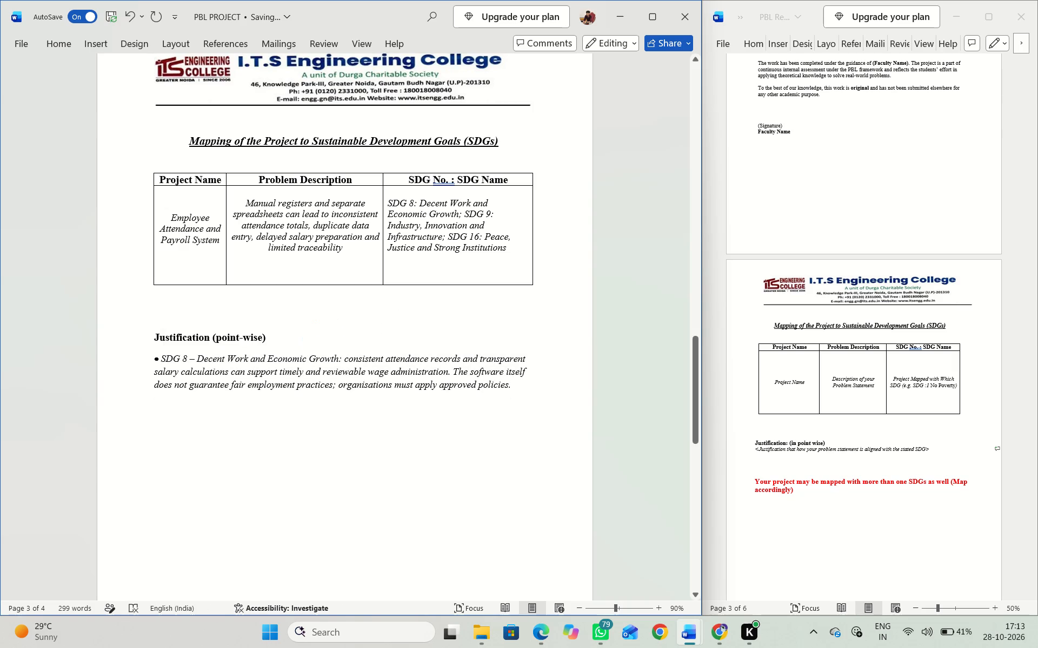
Copy the SDG 9 justification bullet from the reference PDF in Edge and paste it on a new line below the SDG 8 point in Word.
{"action": "key", "text": "Return"}
{"action": "left_click", "coordinate": [542, 629]}
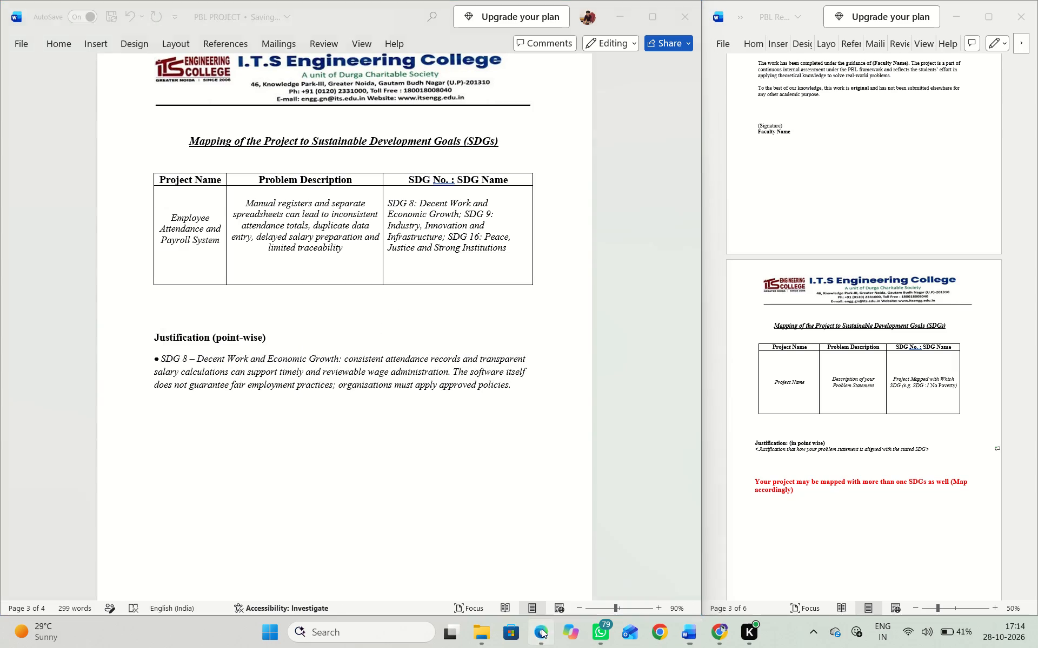
{"action": "left_click_drag", "start_coordinate": [308, 295], "coordinate": [402, 324]}
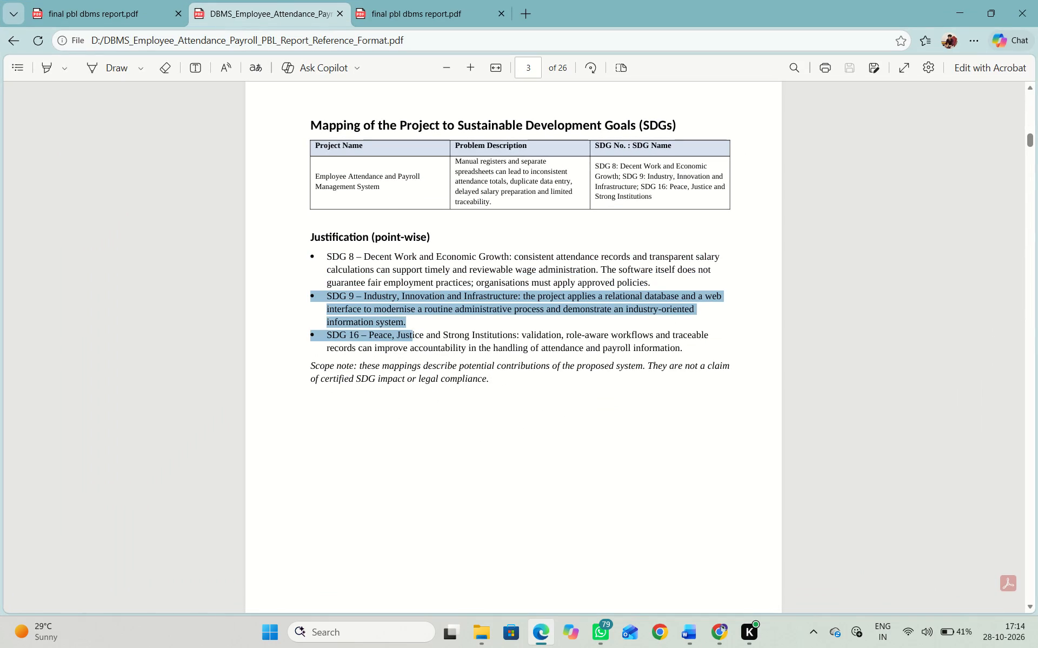
{"action": "left_click_drag", "start_coordinate": [402, 324], "coordinate": [404, 323]}
{"action": "key", "text": "ctrl+c"}
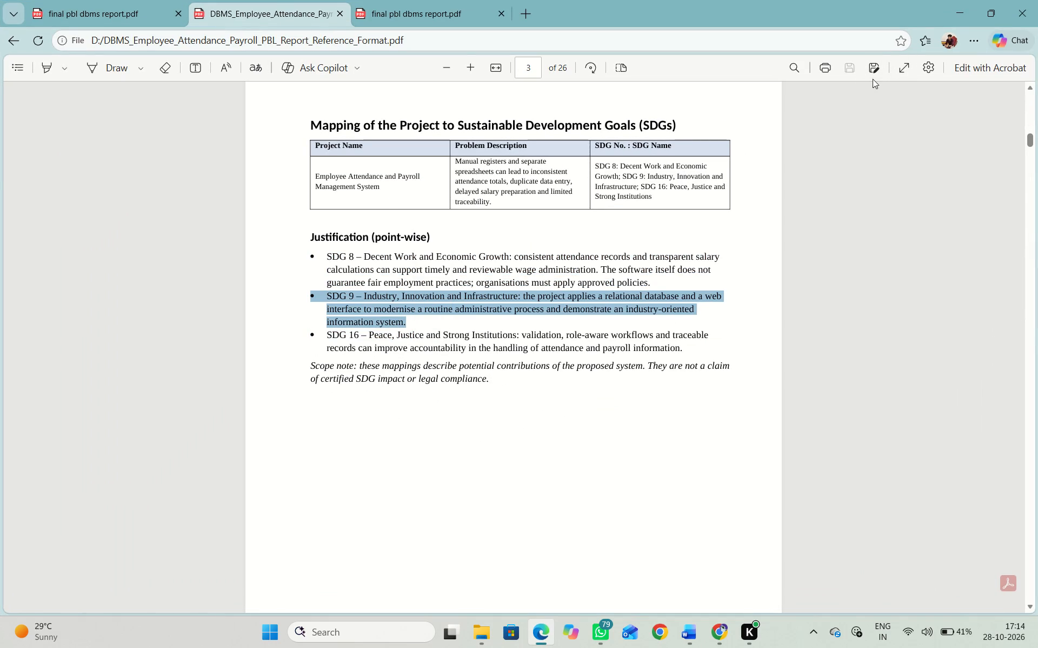
{"action": "left_click", "coordinate": [950, 0]}
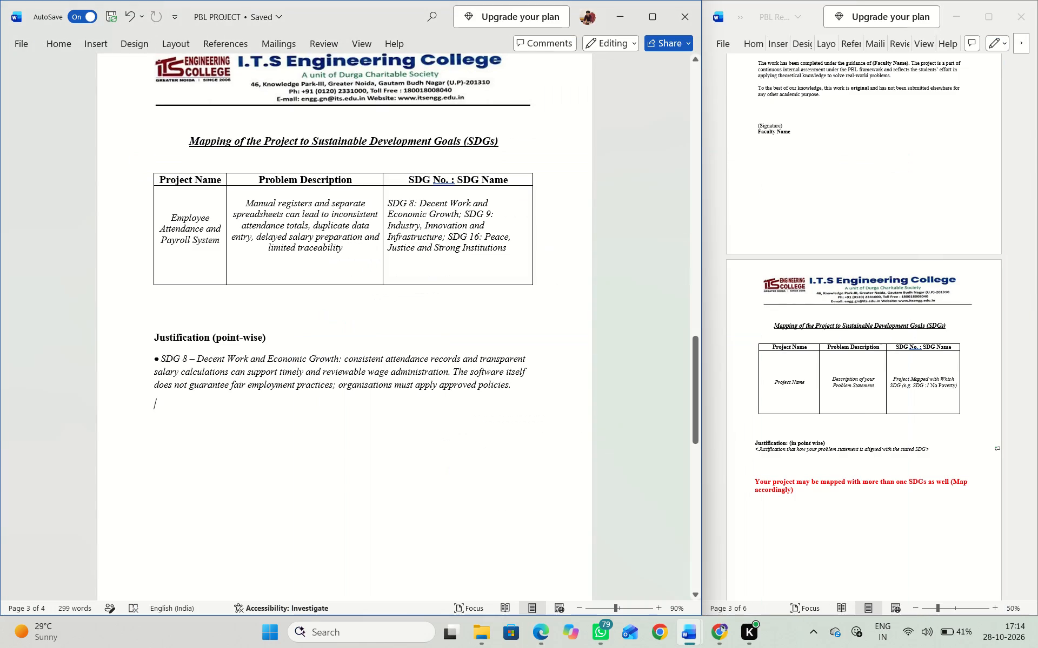
{"action": "key", "text": "ctrl+v"}
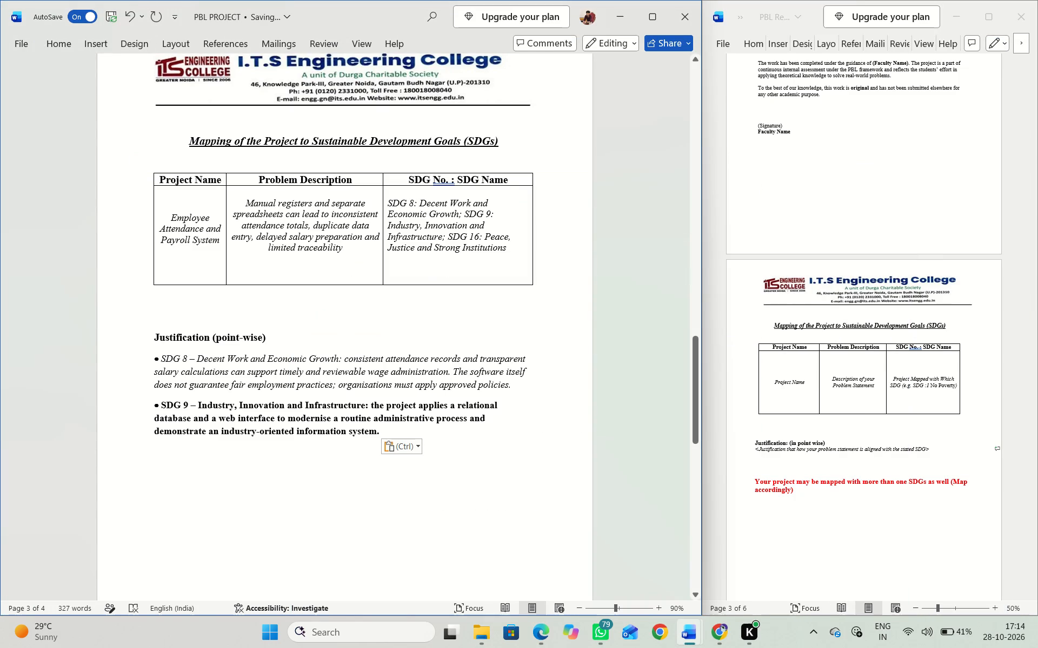
Remove the bold from the pasted SDG 9 justification text and make it italic.
{"action": "left_click_drag", "start_coordinate": [401, 430], "coordinate": [158, 406]}
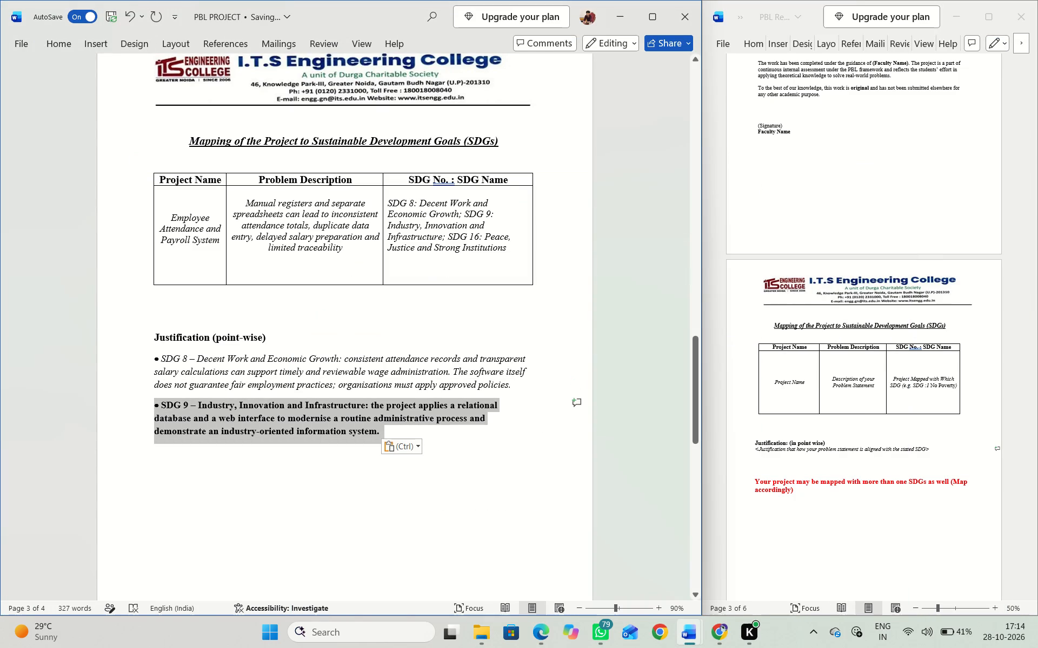
{"action": "left_click_drag", "start_coordinate": [158, 406], "coordinate": [161, 406]}
{"action": "left_click", "coordinate": [176, 381]}
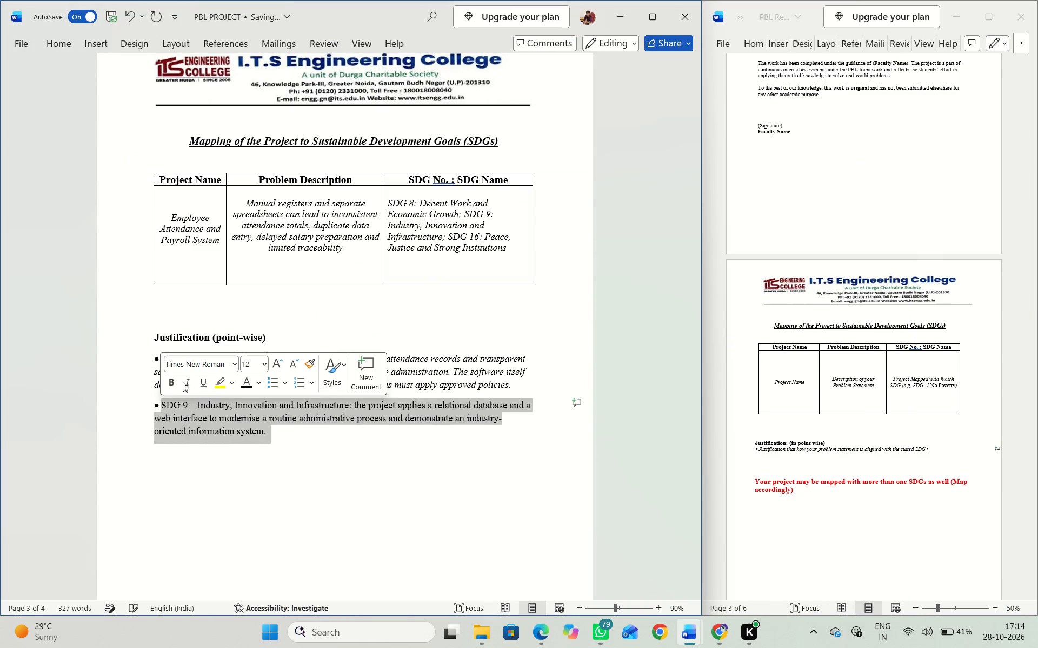
{"action": "left_click", "coordinate": [183, 382]}
{"action": "left_click", "coordinate": [291, 435]}
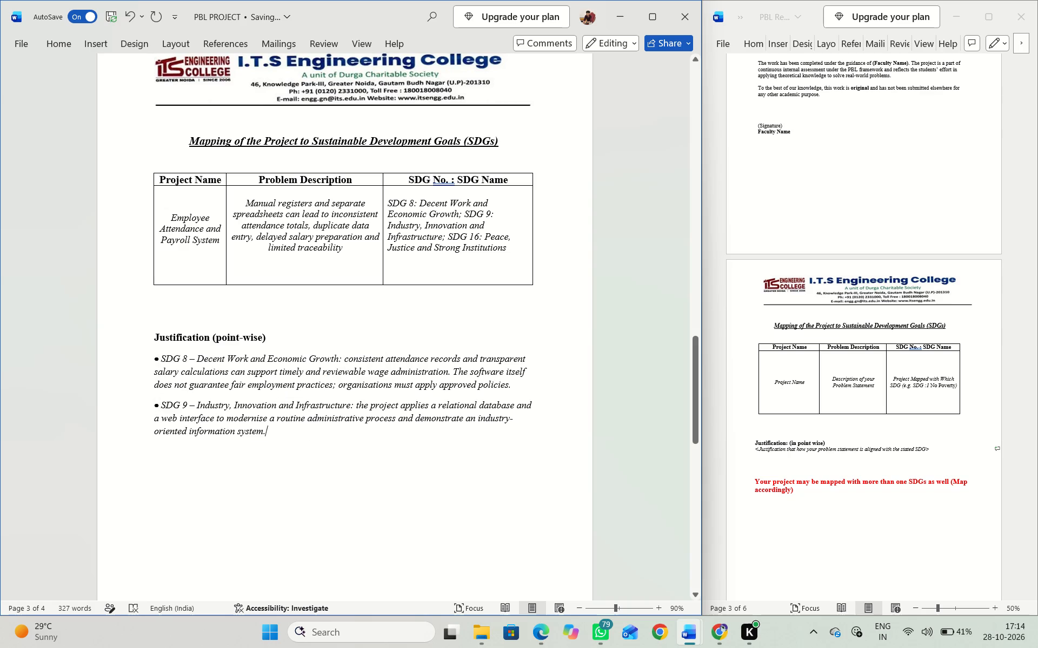
Copy the SDG 16 justification bullet from the reference PDF in Edge, paste it below the SDG 9 point in Word, and check its formatting.
{"action": "key", "text": "Return"}
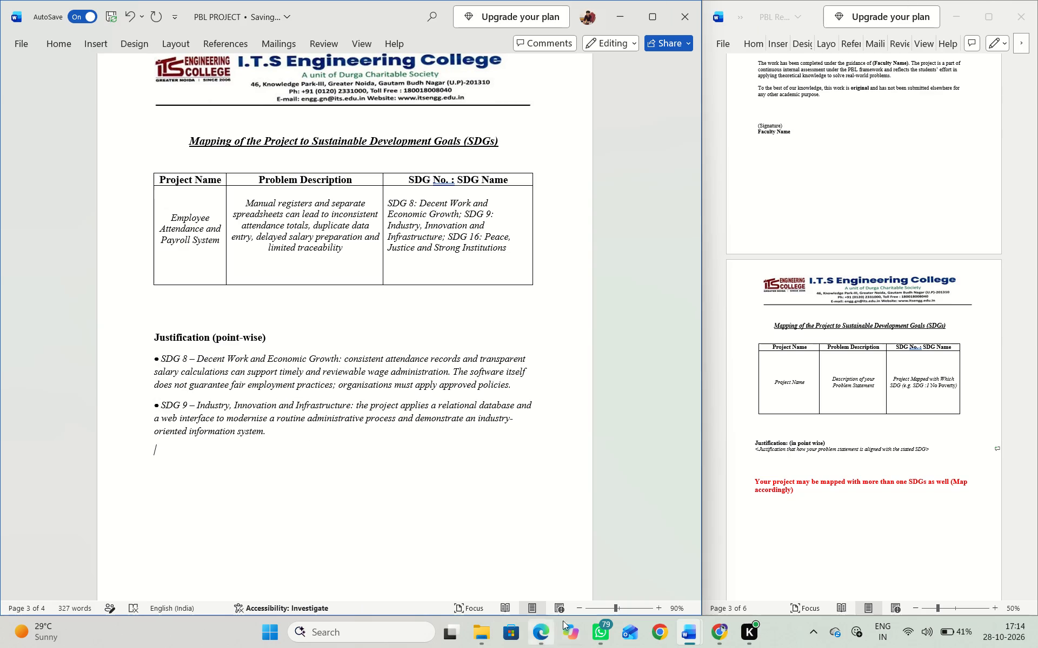
{"action": "left_click", "coordinate": [545, 629]}
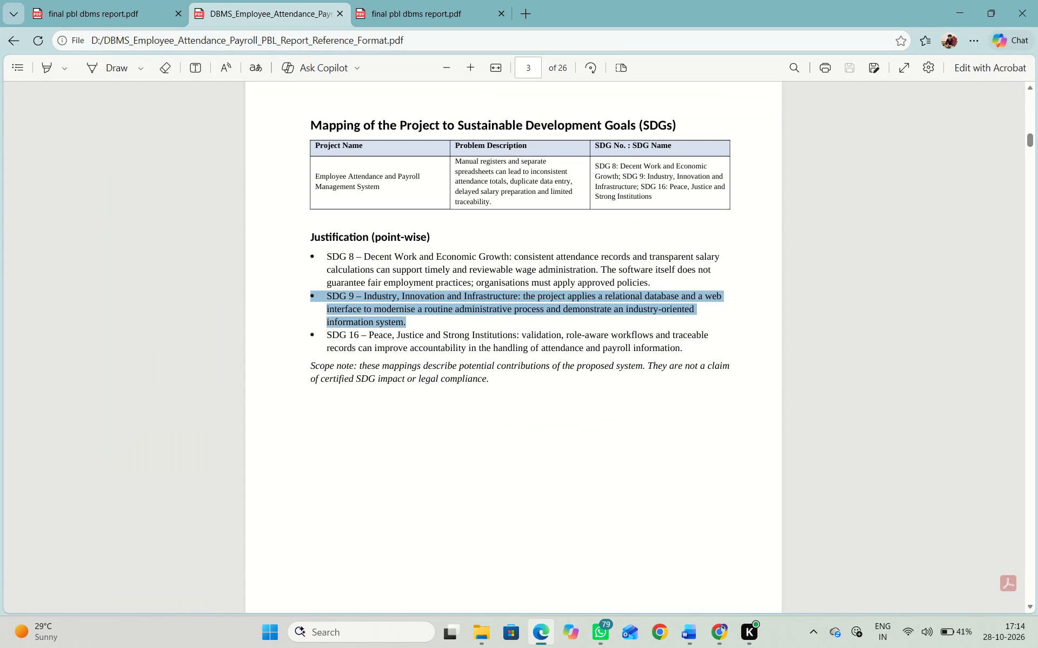
{"action": "left_click", "coordinate": [324, 334]}
{"action": "left_click_drag", "start_coordinate": [306, 335], "coordinate": [361, 345]}
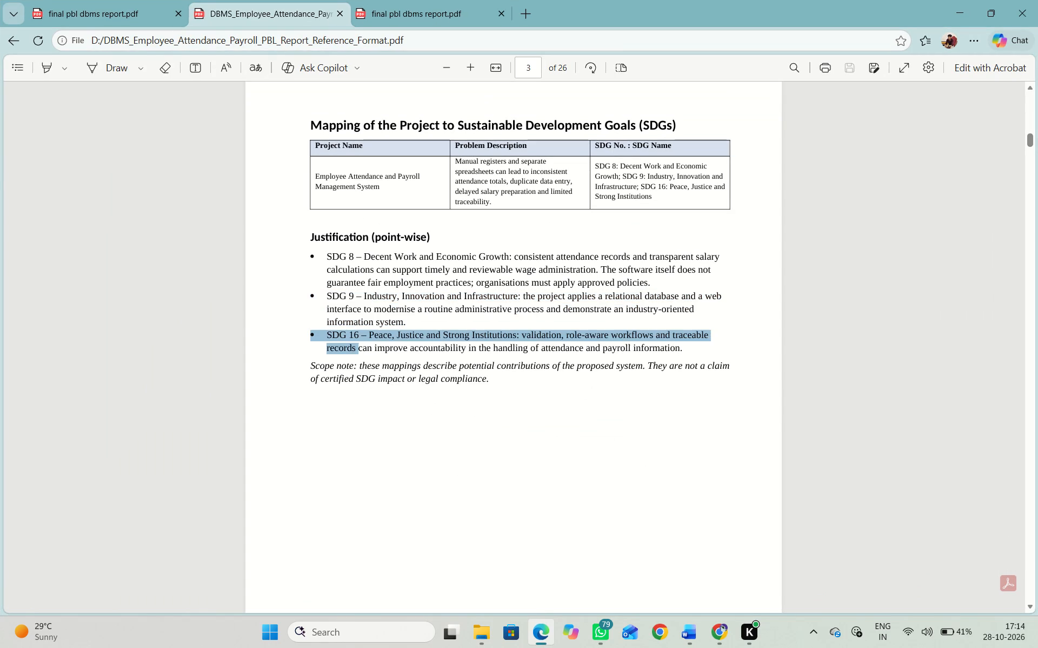
{"action": "left_click_drag", "start_coordinate": [361, 345], "coordinate": [690, 352]}
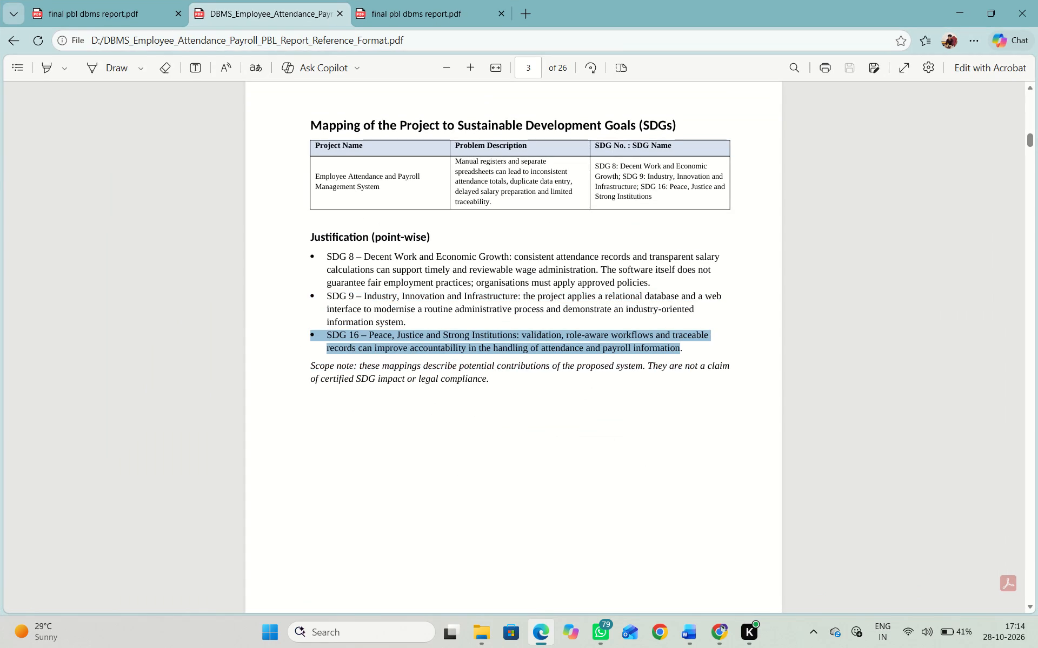
{"action": "left_click_drag", "start_coordinate": [690, 352], "coordinate": [688, 354]}
{"action": "key", "text": "ctrl+c"}
{"action": "left_click", "coordinate": [952, 1]}
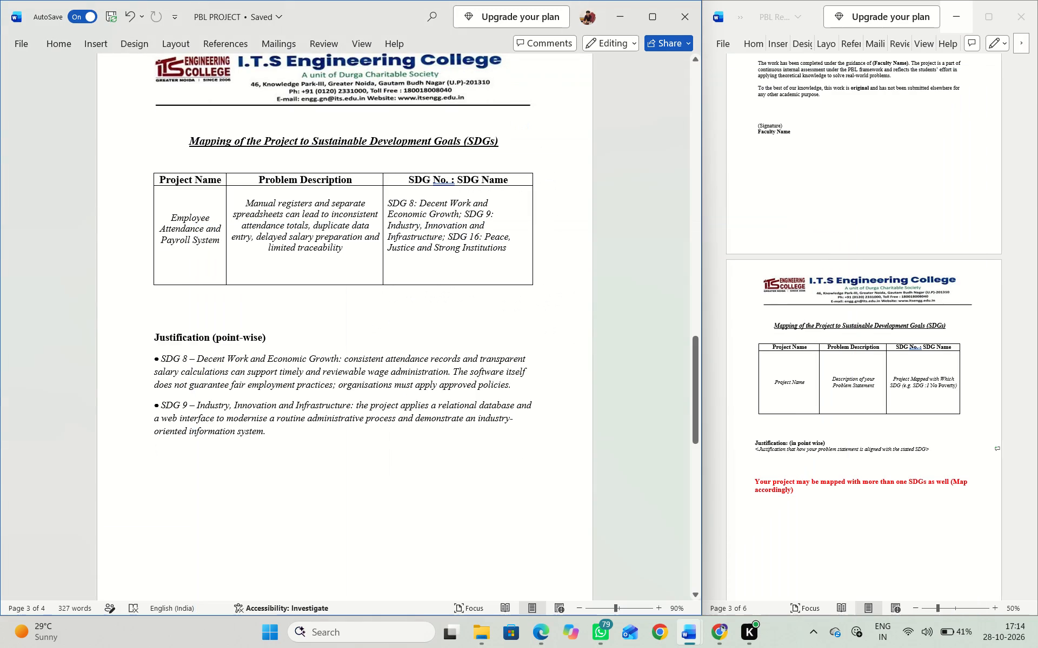
{"action": "key", "text": "ctrl+v"}
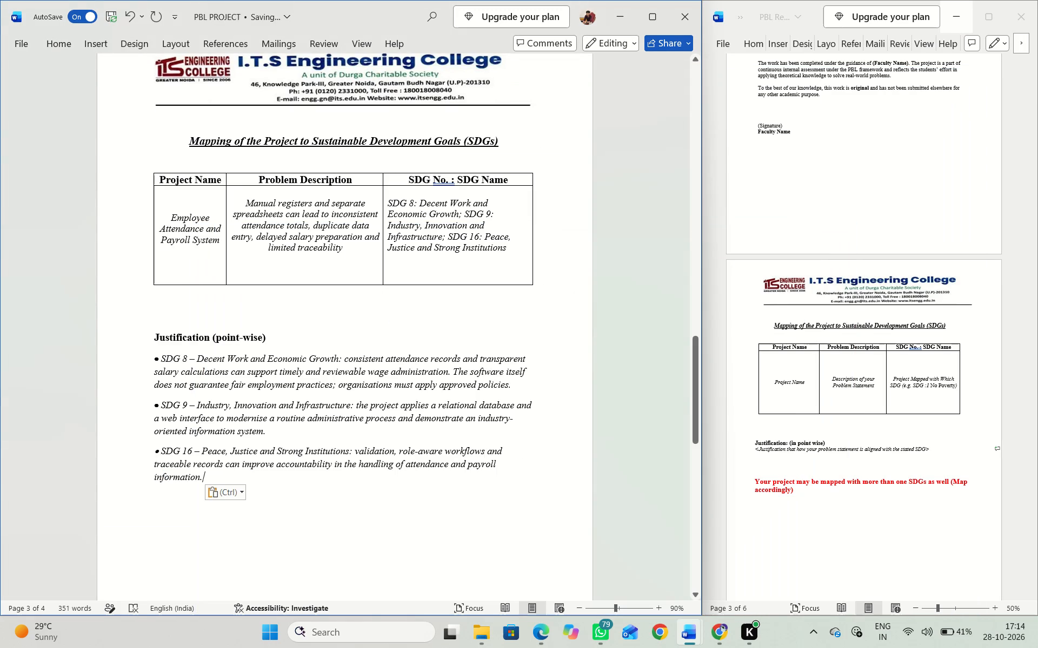
{"action": "left_click_drag", "start_coordinate": [209, 480], "coordinate": [177, 476]}
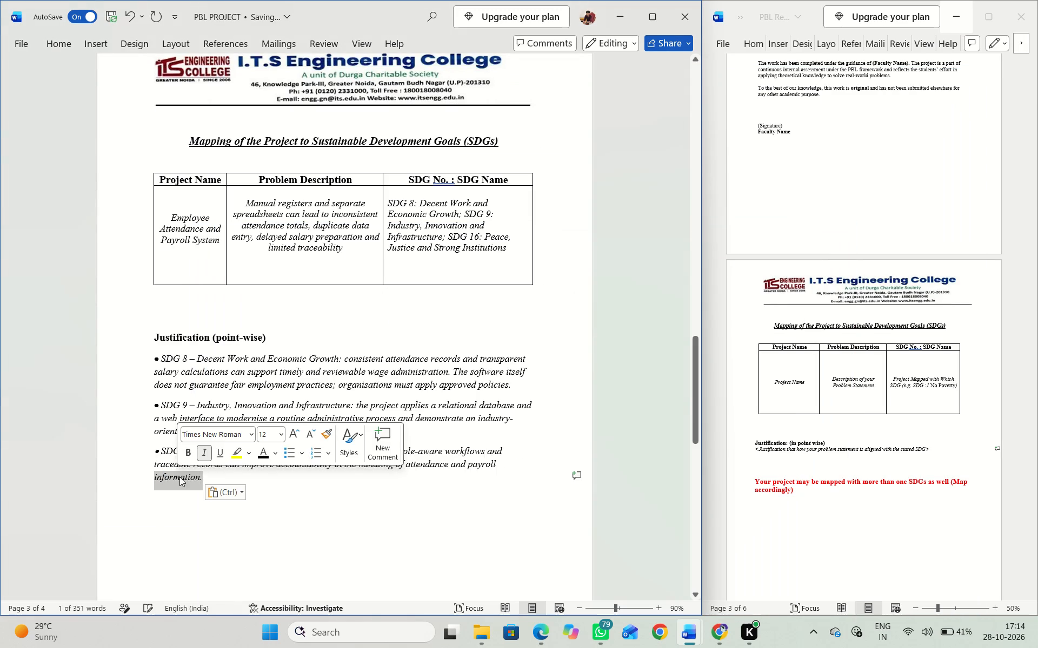
{"action": "left_click", "coordinate": [211, 481]}
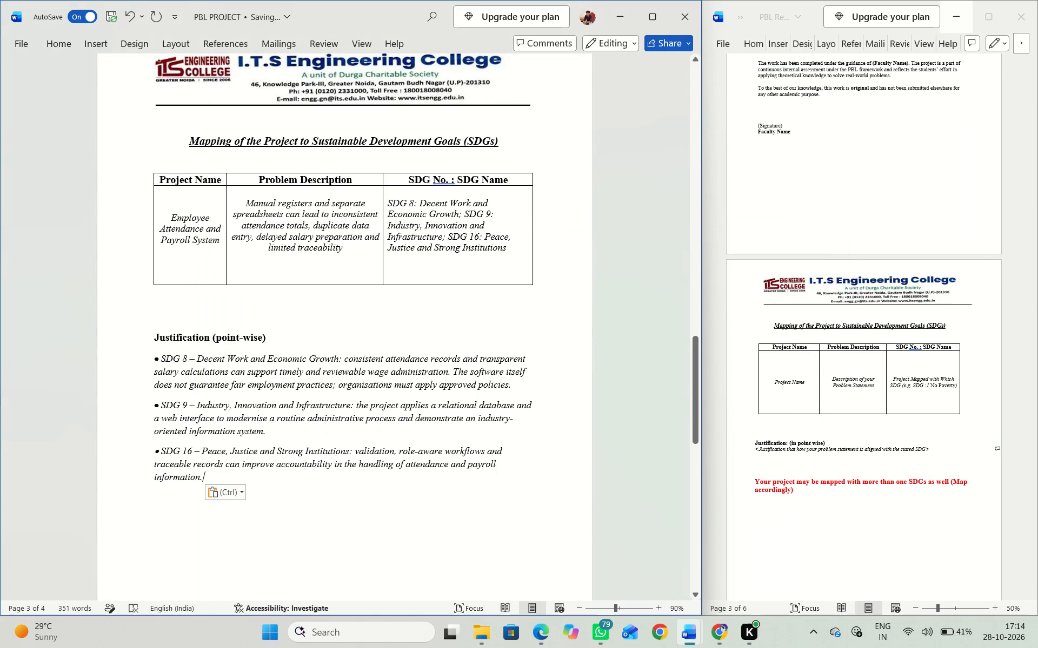
Review the report's SDG mapping page against the corresponding page of the template document.
{"action": "scroll", "coordinate": [410, 446], "scroll_direction": "down", "scroll_amount": 3}
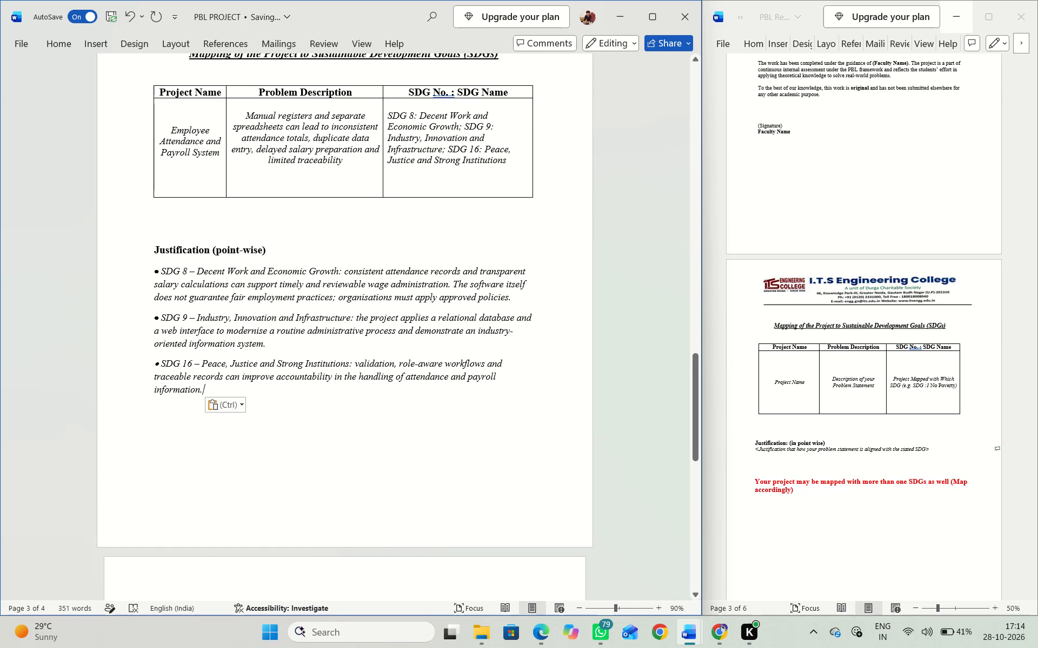
{"action": "scroll", "coordinate": [285, 273], "scroll_direction": "down", "scroll_amount": 4}
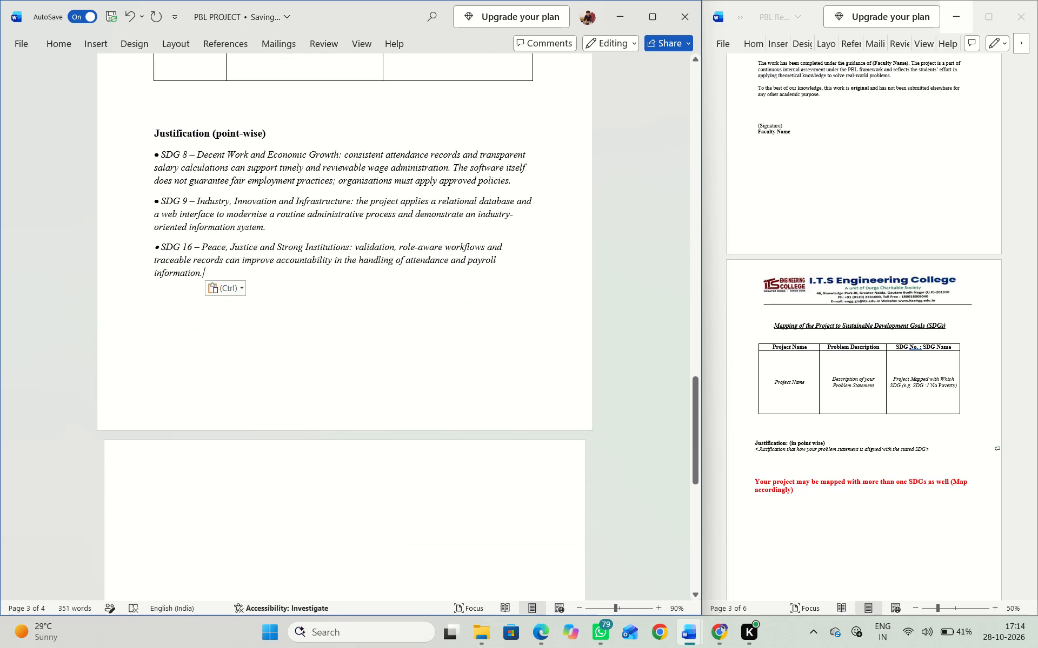
{"action": "scroll", "coordinate": [886, 327], "scroll_direction": "down", "scroll_amount": 5}
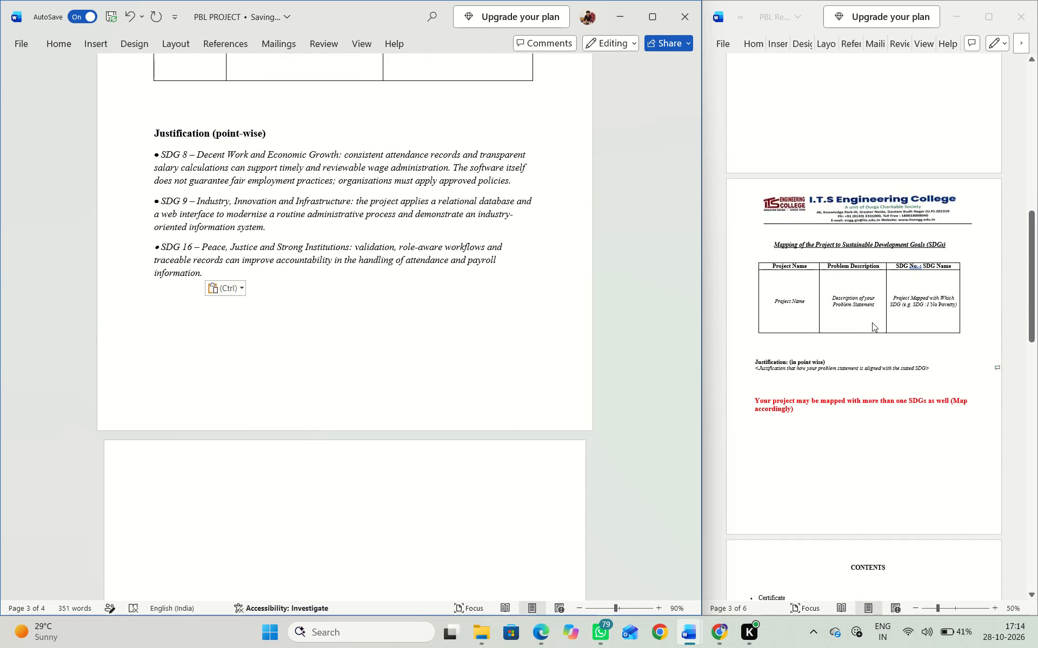
{"action": "scroll", "coordinate": [872, 322], "scroll_direction": "down", "scroll_amount": 2}
{"action": "scroll", "coordinate": [872, 322], "scroll_direction": "up", "scroll_amount": 8}
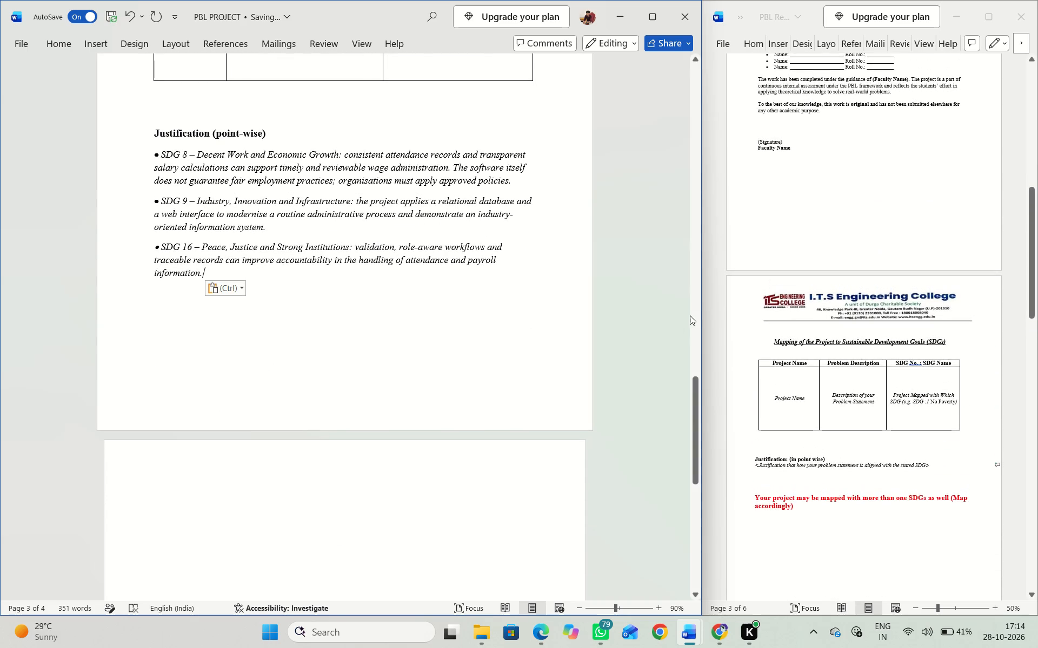
{"action": "scroll", "coordinate": [813, 306], "scroll_direction": "up", "scroll_amount": 9}
{"action": "scroll", "coordinate": [190, 409], "scroll_direction": "up", "scroll_amount": 4}
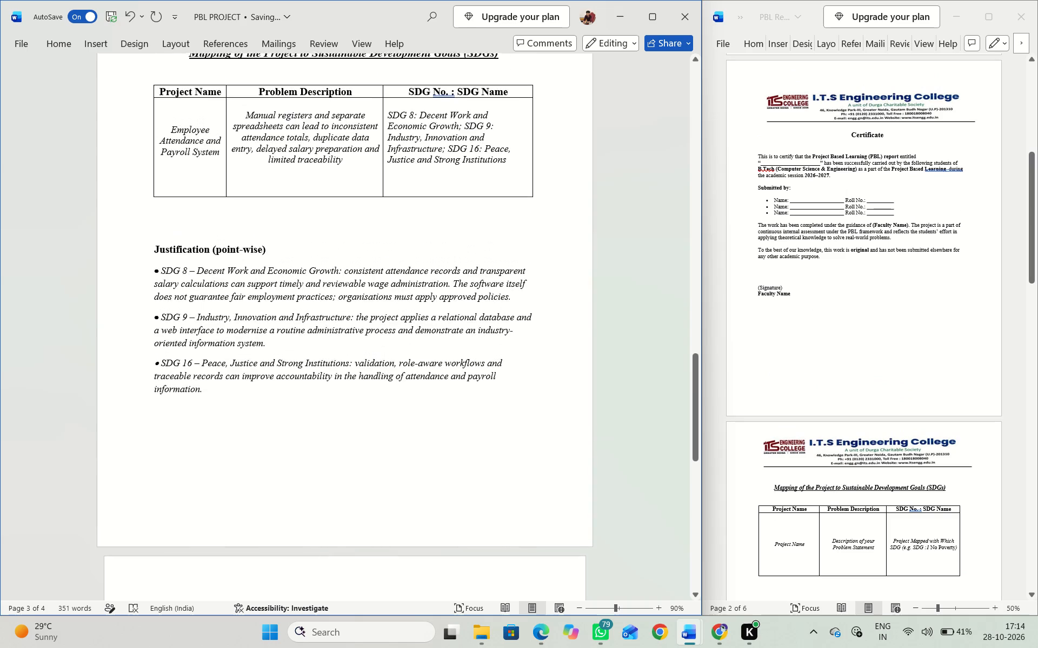
{"action": "scroll", "coordinate": [188, 388], "scroll_direction": "up", "scroll_amount": 5}
{"action": "scroll", "coordinate": [137, 224], "scroll_direction": "up", "scroll_amount": 3}
Insert the built-in Banded footer with a centred page number in the report.
{"action": "left_click", "coordinate": [99, 44]}
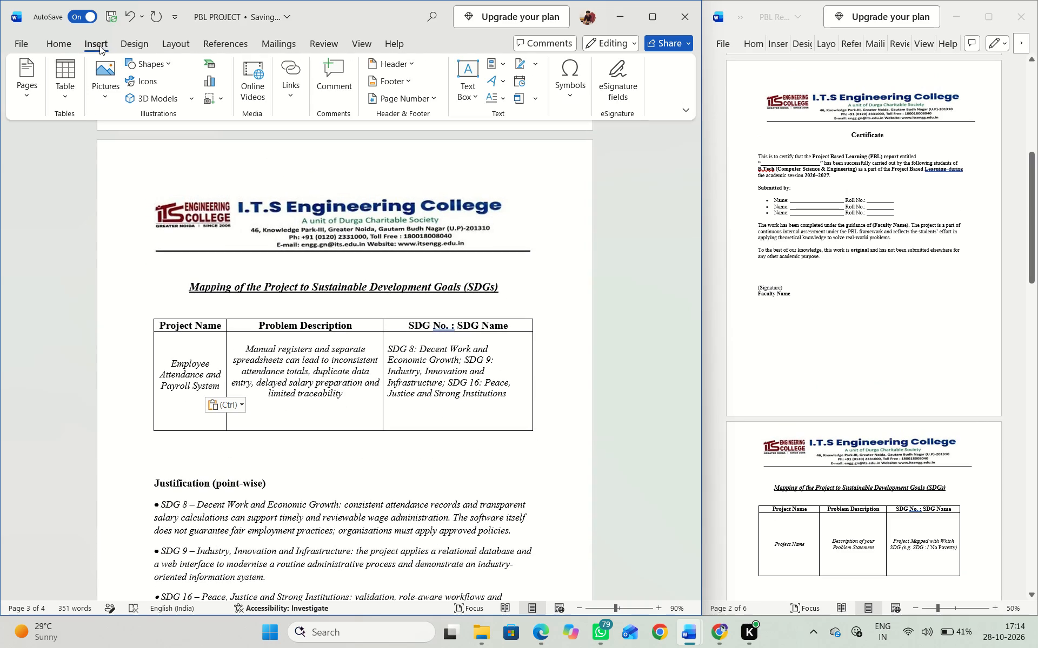
{"action": "left_click", "coordinate": [384, 76]}
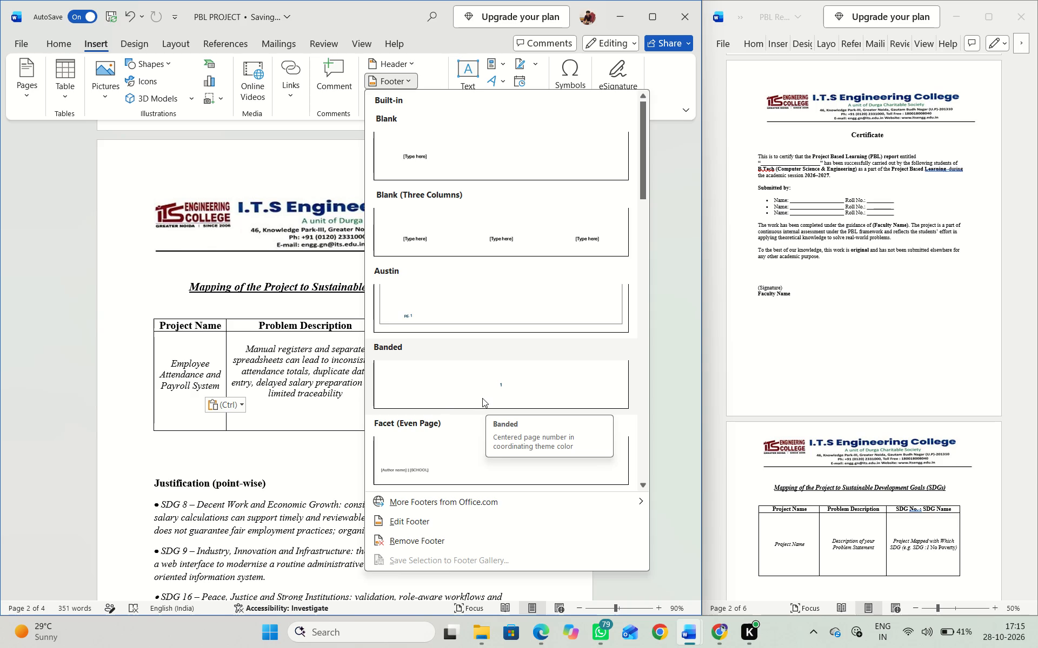
{"action": "left_click", "coordinate": [482, 398]}
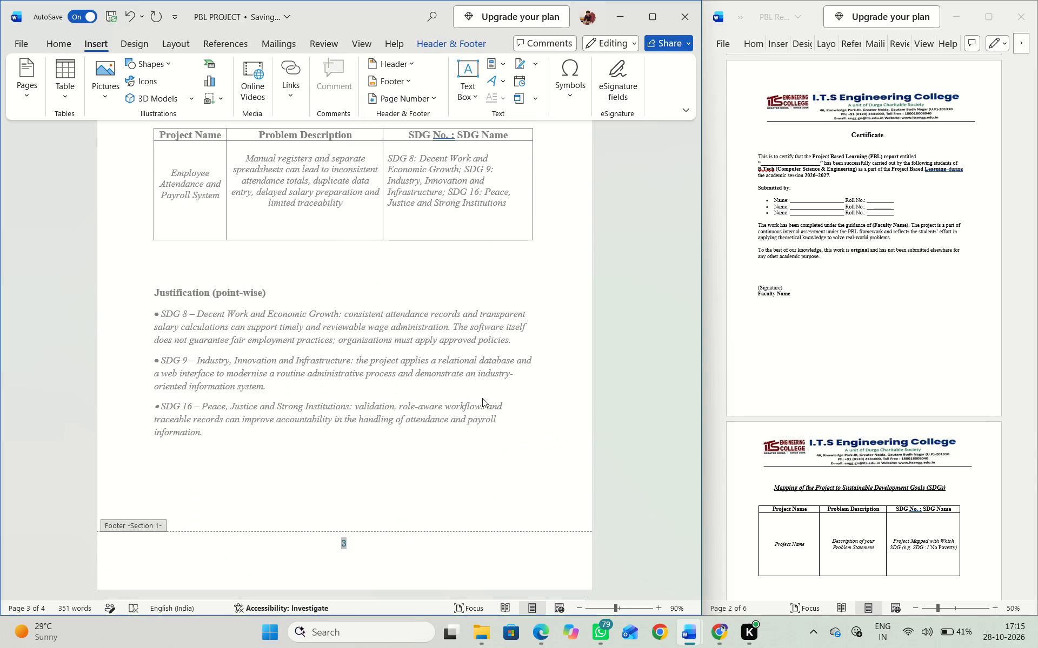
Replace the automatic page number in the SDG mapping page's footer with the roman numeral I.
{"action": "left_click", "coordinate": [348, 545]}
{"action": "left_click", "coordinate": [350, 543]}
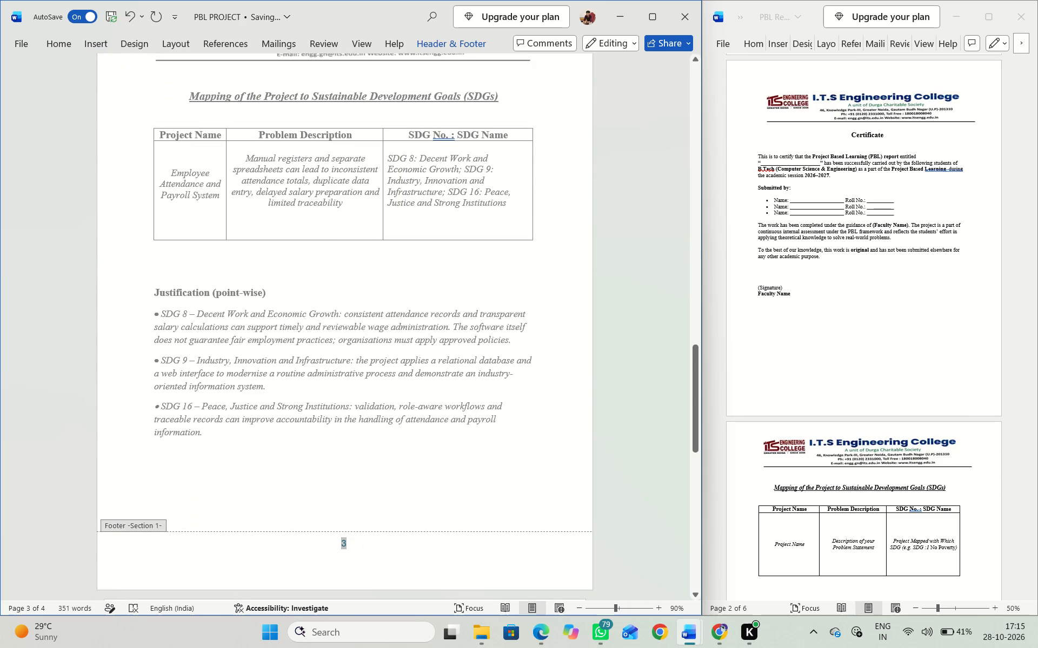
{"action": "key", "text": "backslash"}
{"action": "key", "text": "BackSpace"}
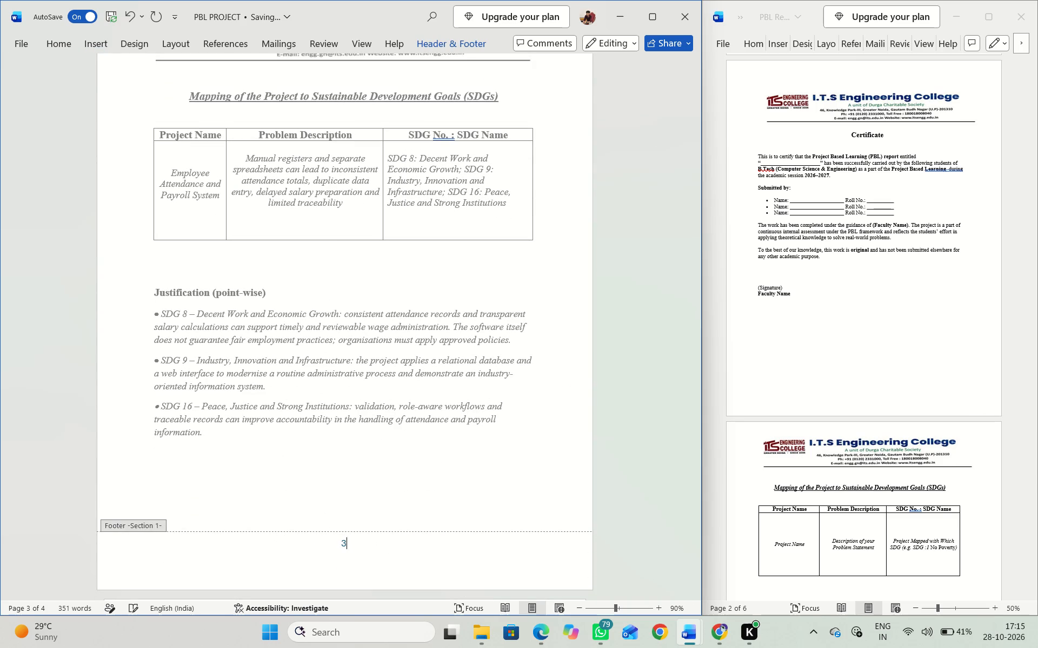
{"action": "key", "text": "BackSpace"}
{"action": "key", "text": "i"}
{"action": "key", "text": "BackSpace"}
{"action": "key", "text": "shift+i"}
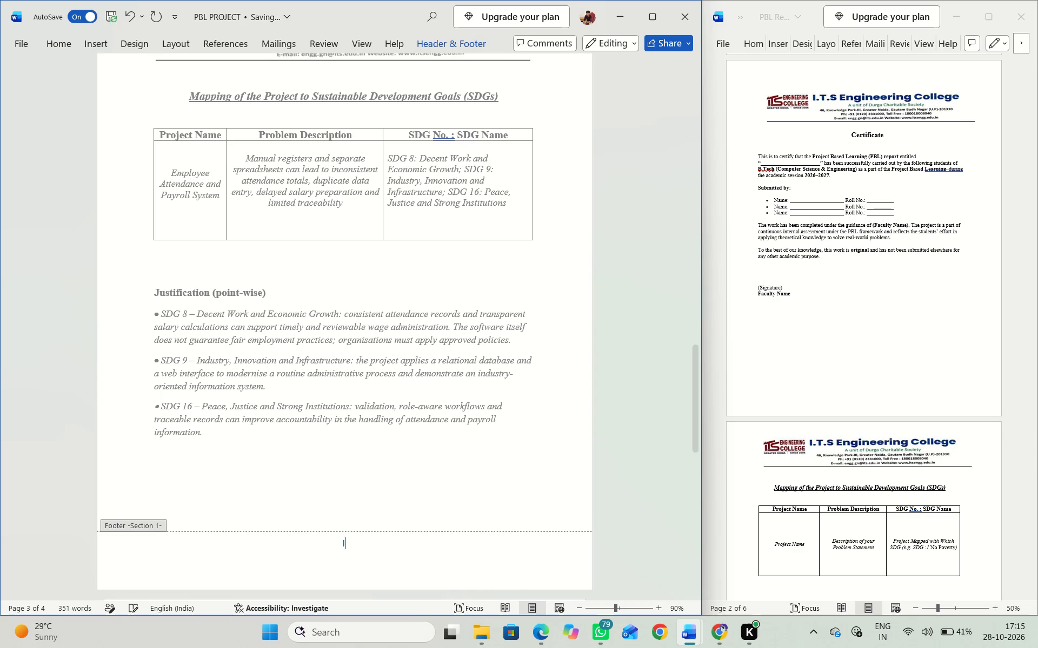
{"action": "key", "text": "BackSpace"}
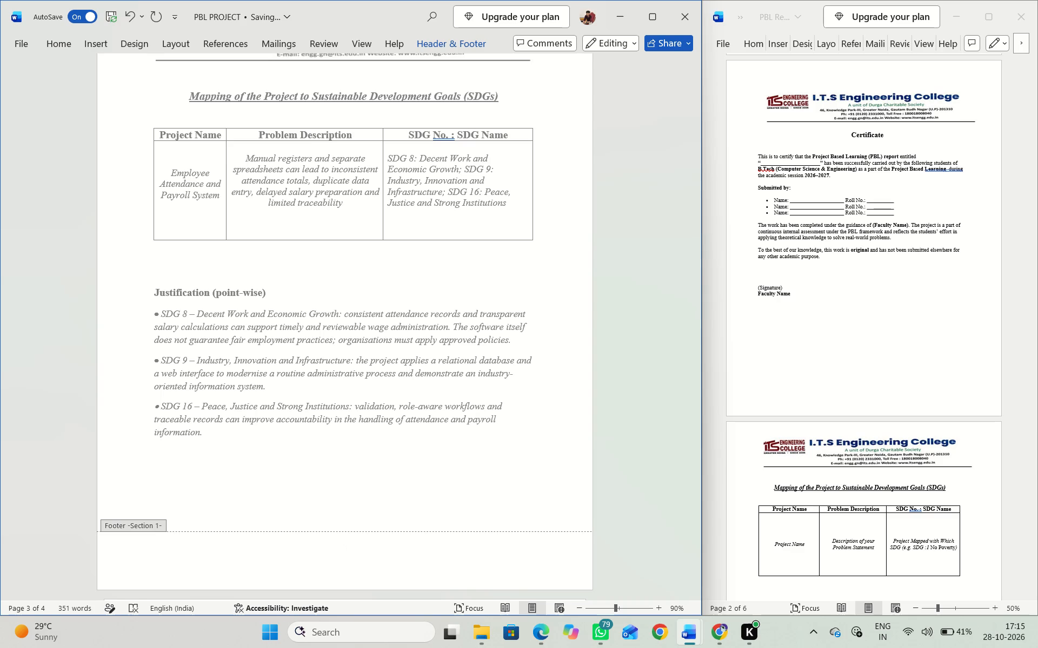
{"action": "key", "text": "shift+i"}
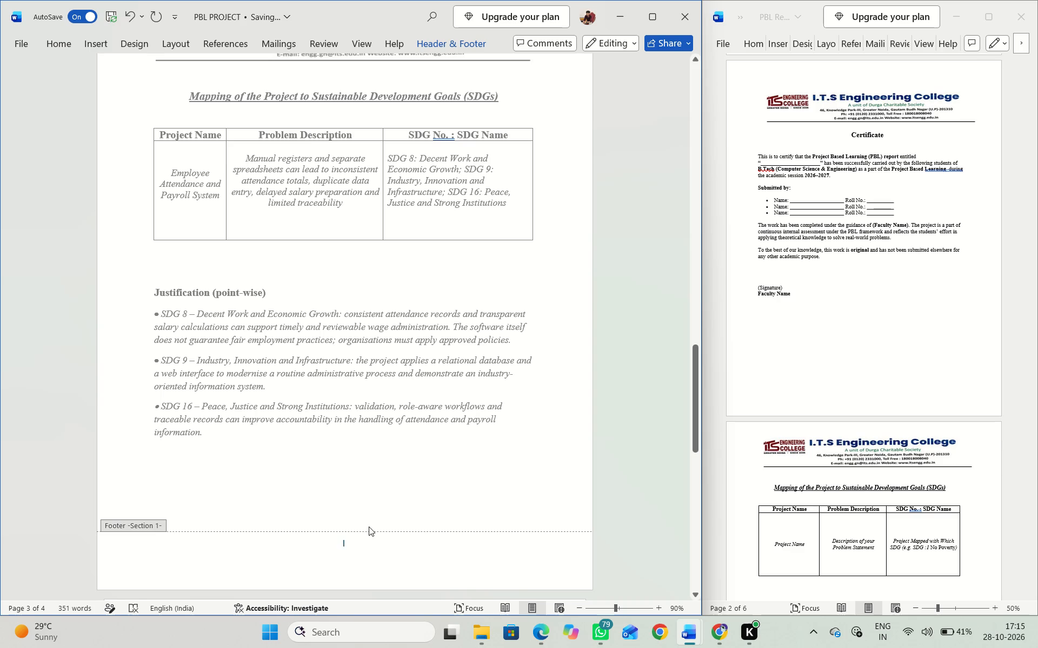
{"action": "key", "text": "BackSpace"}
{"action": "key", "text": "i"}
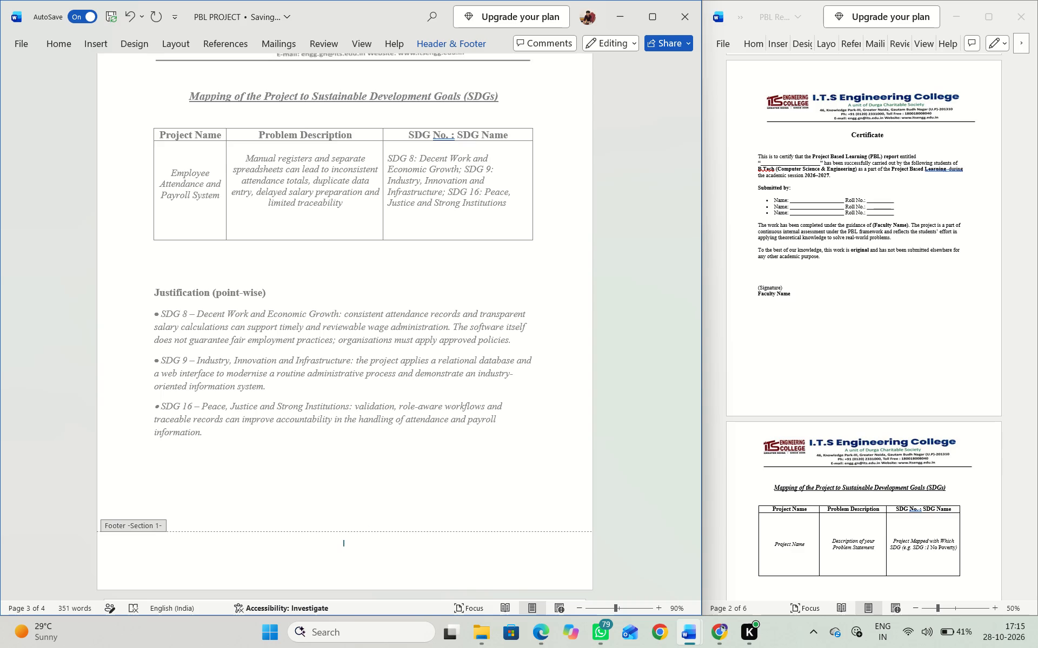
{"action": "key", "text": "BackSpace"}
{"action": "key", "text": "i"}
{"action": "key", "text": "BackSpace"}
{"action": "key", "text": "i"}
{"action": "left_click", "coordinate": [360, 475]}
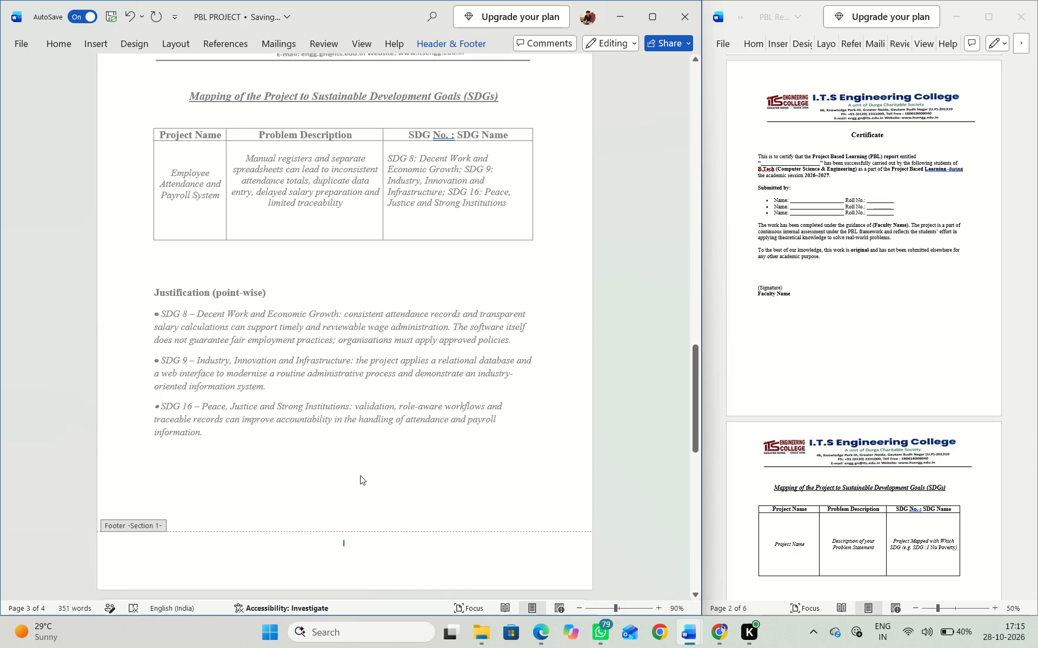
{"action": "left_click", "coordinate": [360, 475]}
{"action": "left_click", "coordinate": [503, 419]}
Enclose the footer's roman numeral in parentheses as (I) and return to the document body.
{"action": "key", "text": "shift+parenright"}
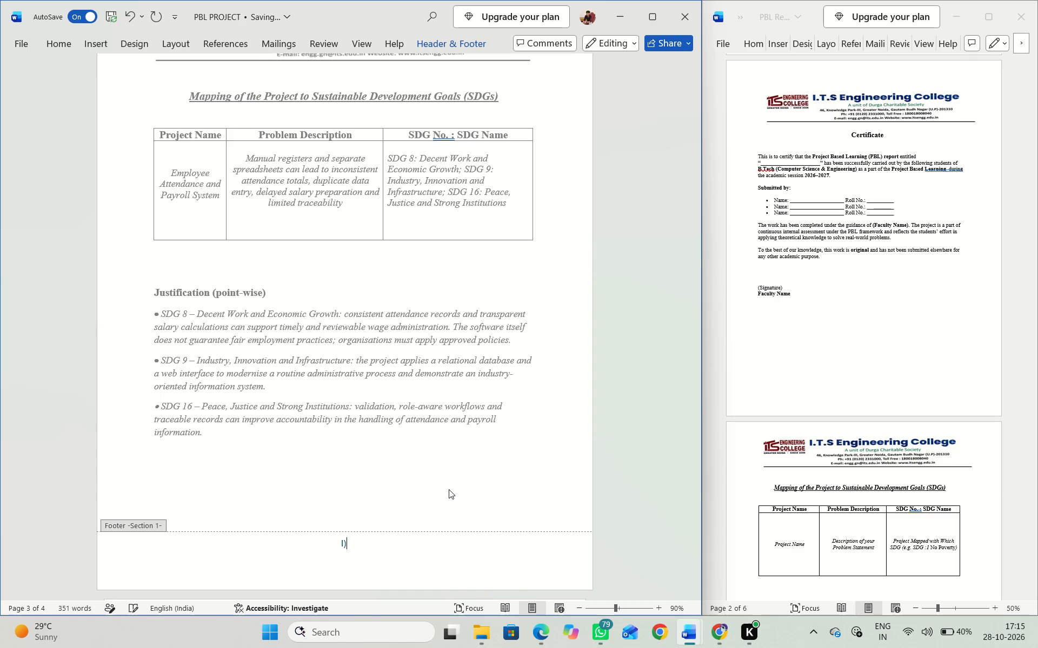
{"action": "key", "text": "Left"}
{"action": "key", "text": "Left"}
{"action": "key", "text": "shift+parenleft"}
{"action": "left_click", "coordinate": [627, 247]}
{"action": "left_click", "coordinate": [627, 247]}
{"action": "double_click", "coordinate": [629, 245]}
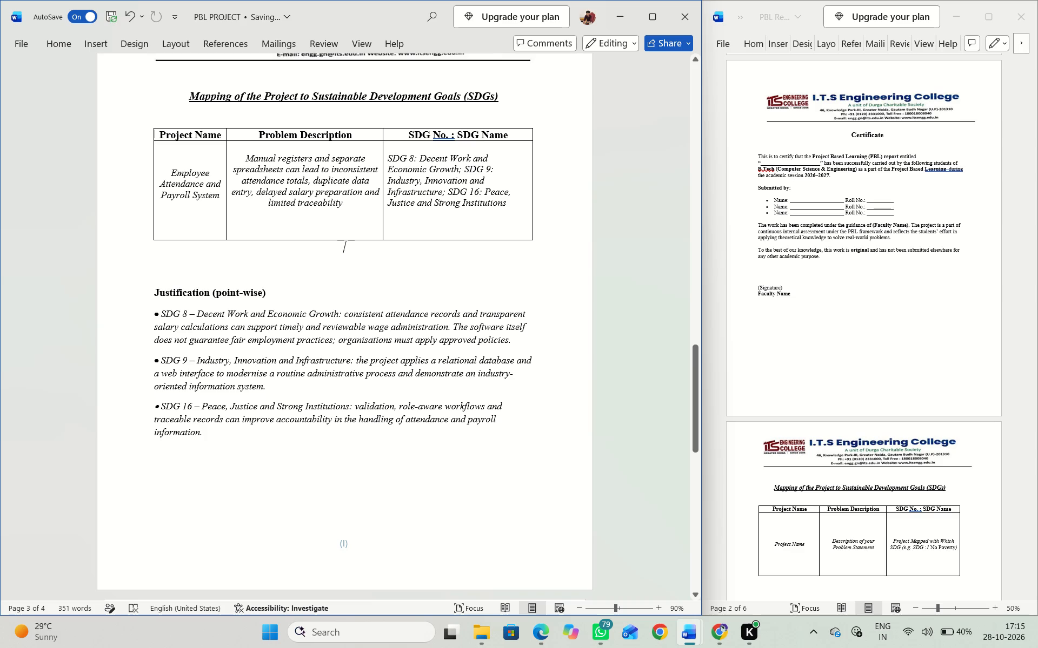
Reopen the footer and examine its numbering across the cover, certificate and SDG mapping pages.
{"action": "scroll", "coordinate": [301, 456], "scroll_direction": "up", "scroll_amount": 5}
{"action": "scroll", "coordinate": [301, 455], "scroll_direction": "down", "scroll_amount": 6}
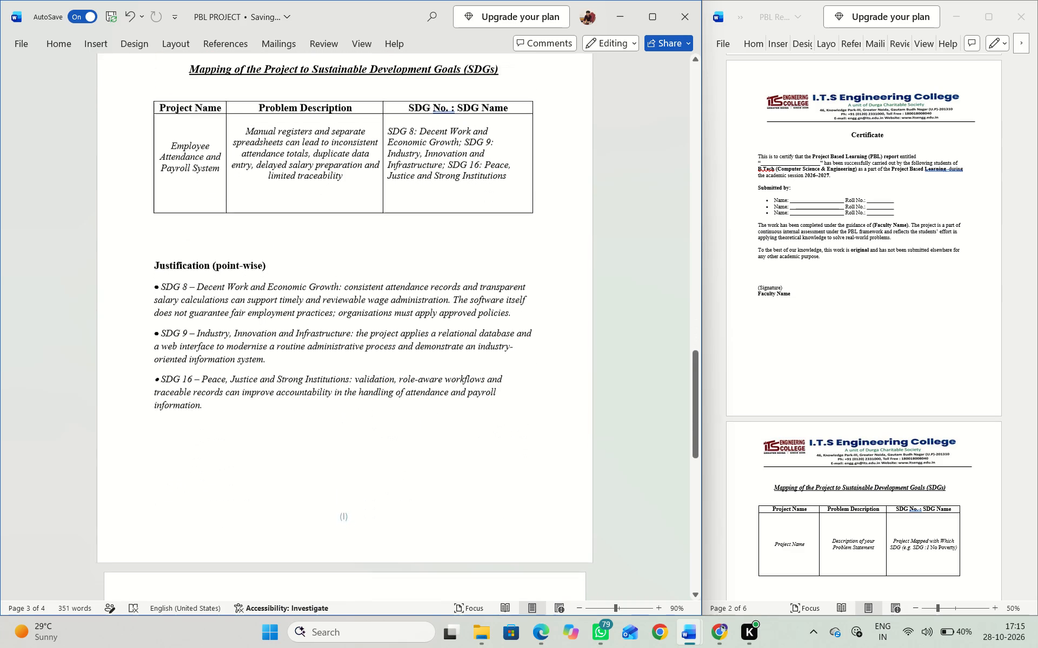
{"action": "scroll", "coordinate": [301, 451], "scroll_direction": "down", "scroll_amount": 4}
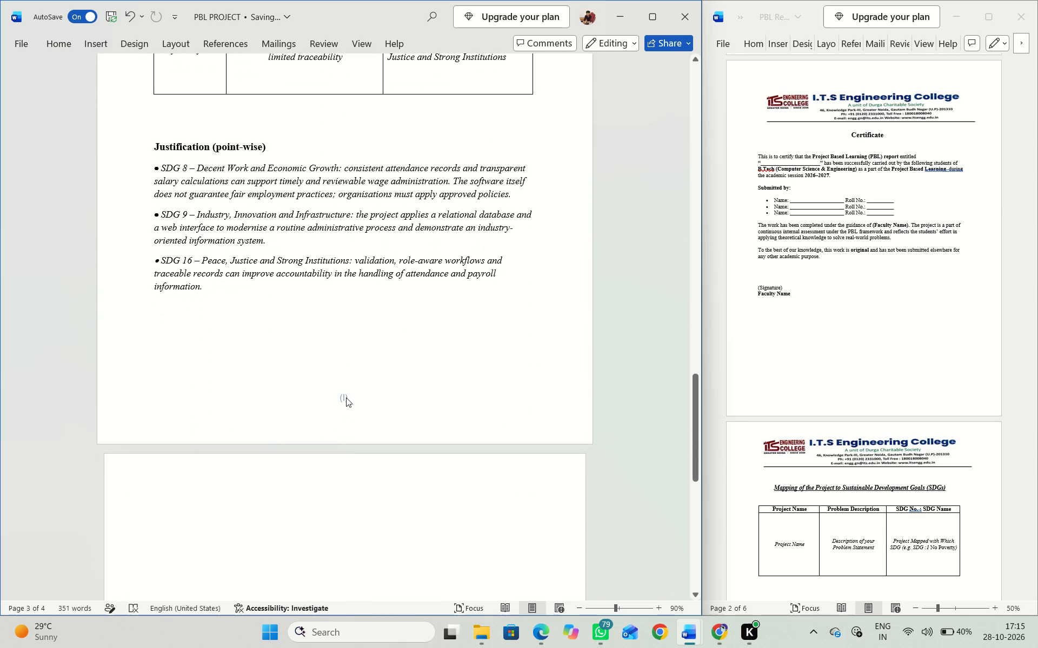
{"action": "left_click", "coordinate": [346, 397]}
{"action": "double_click", "coordinate": [346, 397]}
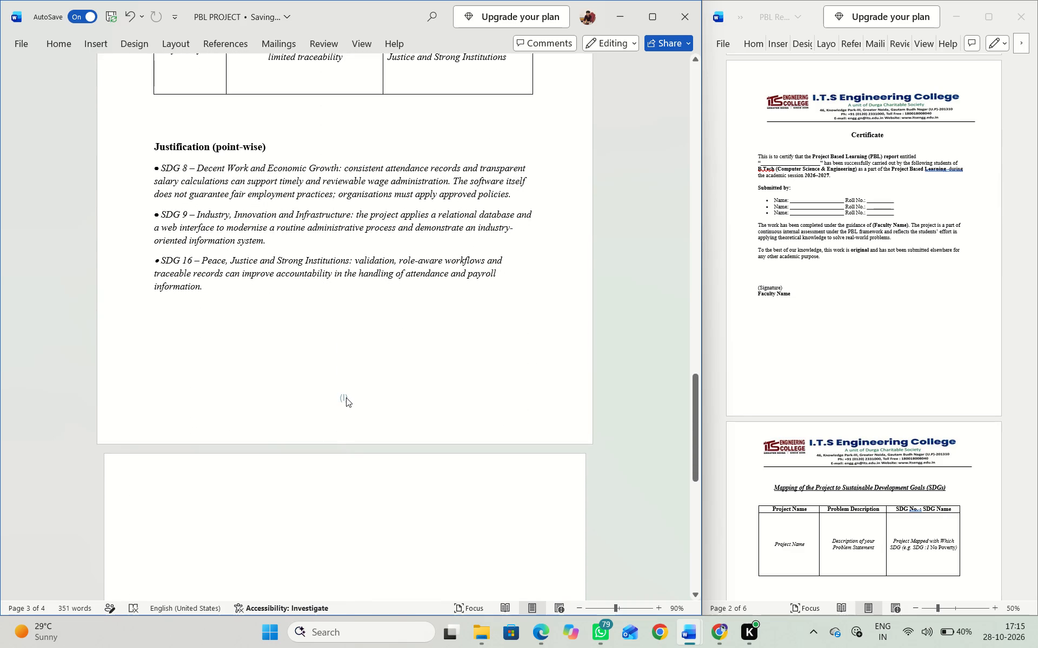
{"action": "left_click", "coordinate": [346, 397]}
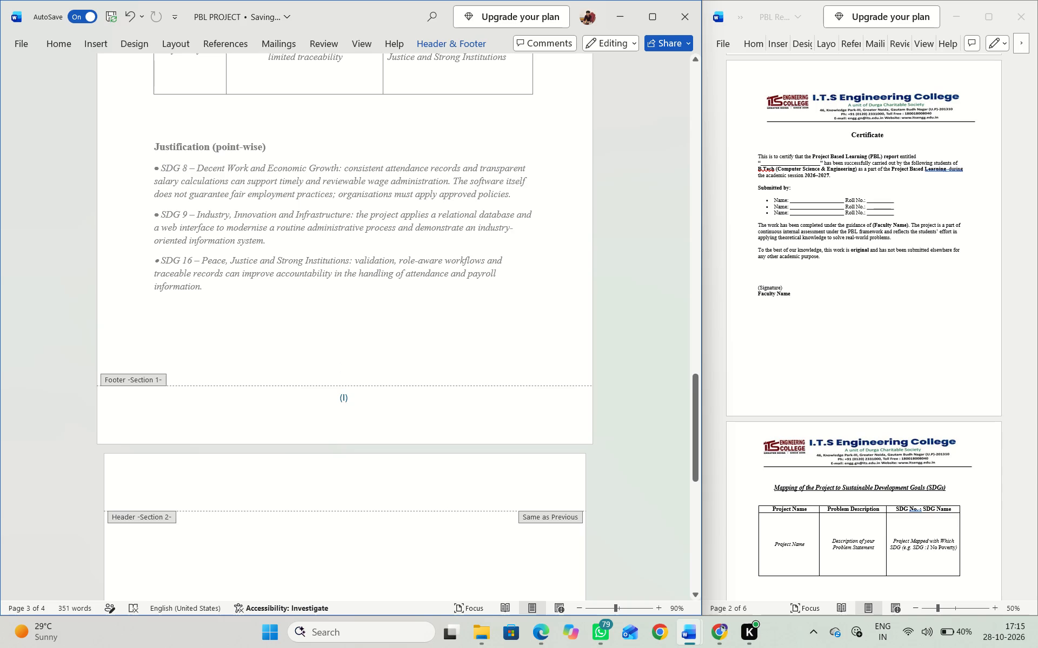
{"action": "scroll", "coordinate": [348, 397], "scroll_direction": "up", "scroll_amount": 18}
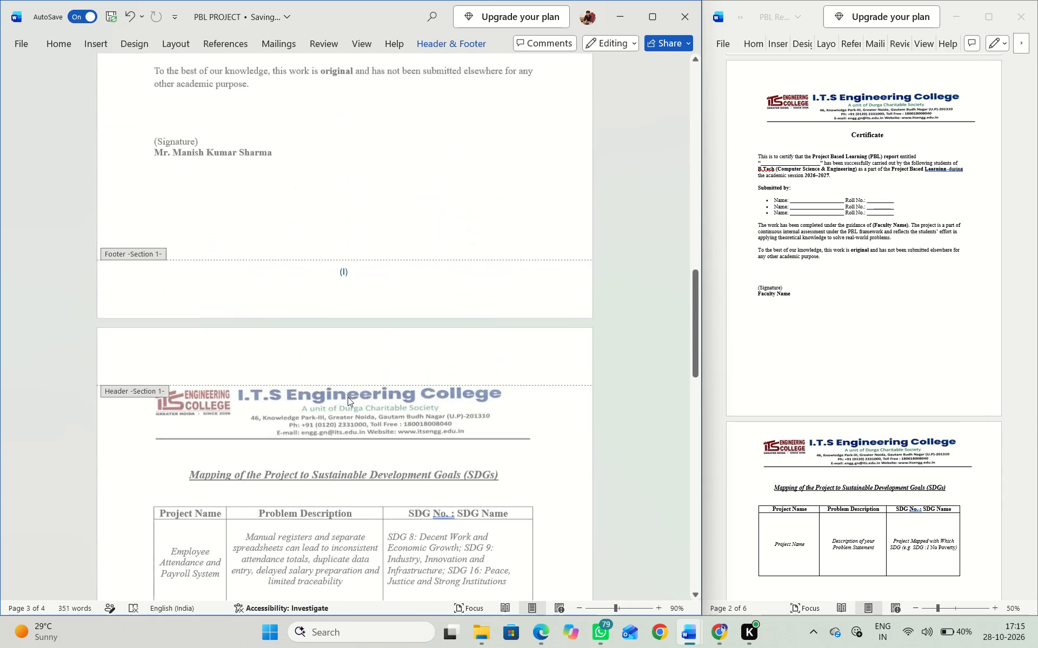
{"action": "scroll", "coordinate": [348, 397], "scroll_direction": "up", "scroll_amount": 20}
{"action": "scroll", "coordinate": [348, 397], "scroll_direction": "up", "scroll_amount": 1}
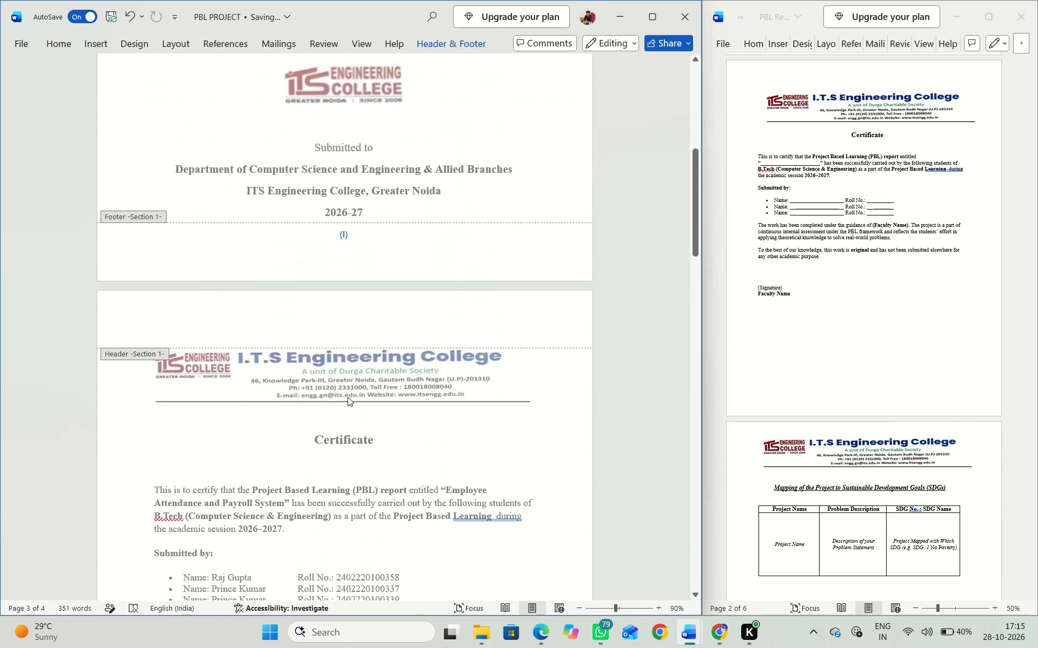
{"action": "scroll", "coordinate": [348, 403], "scroll_direction": "down", "scroll_amount": 5}
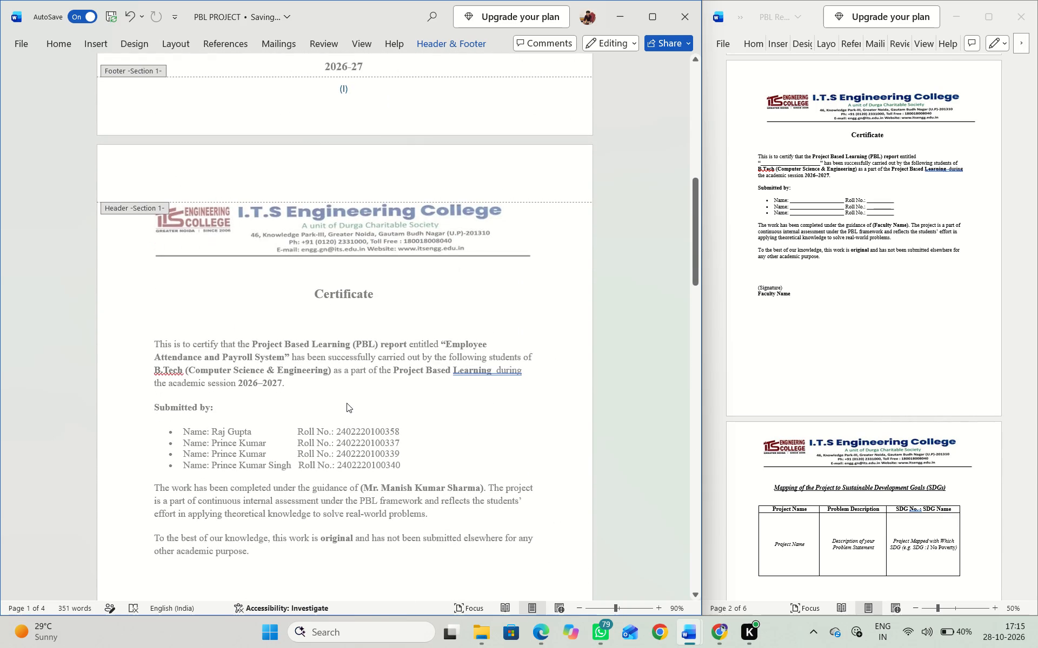
{"action": "scroll", "coordinate": [347, 403], "scroll_direction": "up", "scroll_amount": 18}
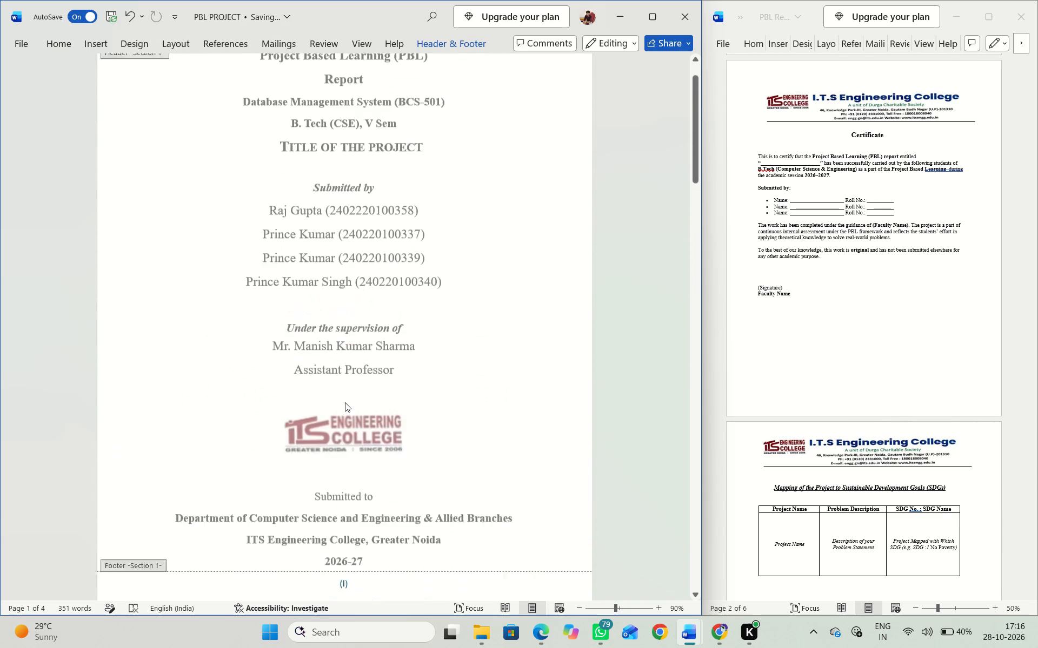
{"action": "scroll", "coordinate": [345, 402], "scroll_direction": "up", "scroll_amount": 12}
{"action": "scroll", "coordinate": [342, 411], "scroll_direction": "down", "scroll_amount": 4}
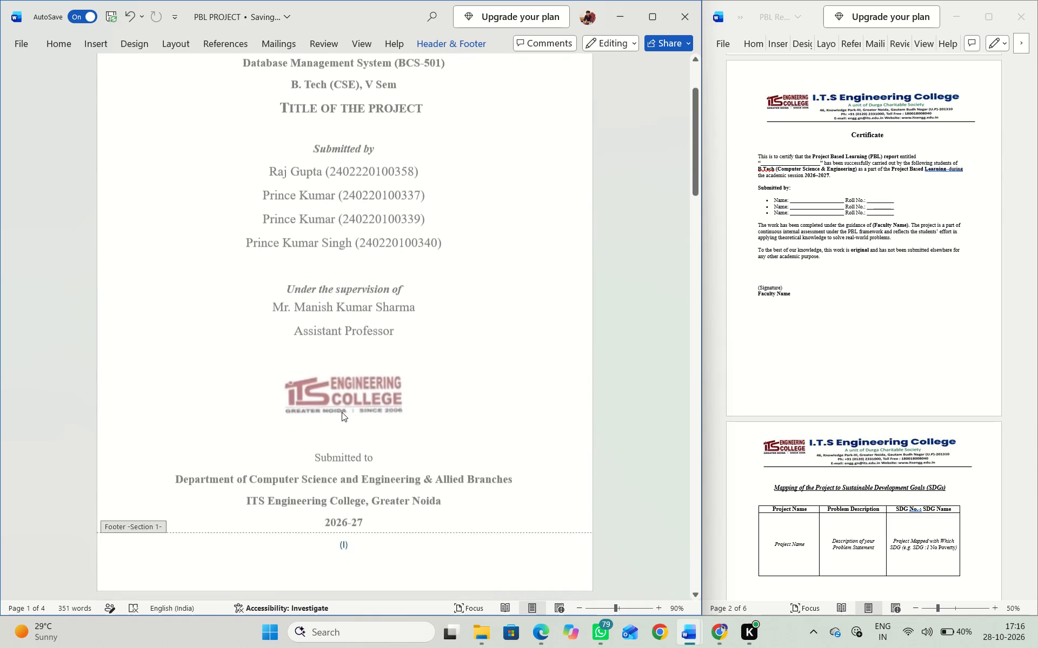
{"action": "scroll", "coordinate": [342, 412], "scroll_direction": "down", "scroll_amount": 20}
{"action": "scroll", "coordinate": [325, 440], "scroll_direction": "down", "scroll_amount": 7}
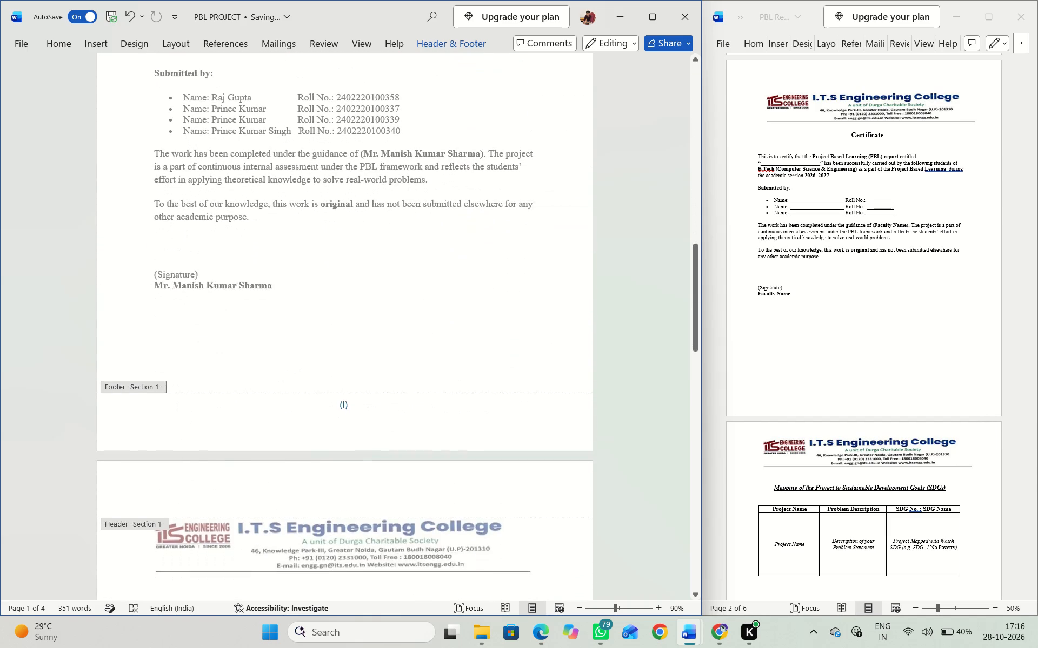
{"action": "scroll", "coordinate": [325, 439], "scroll_direction": "down", "scroll_amount": 1}
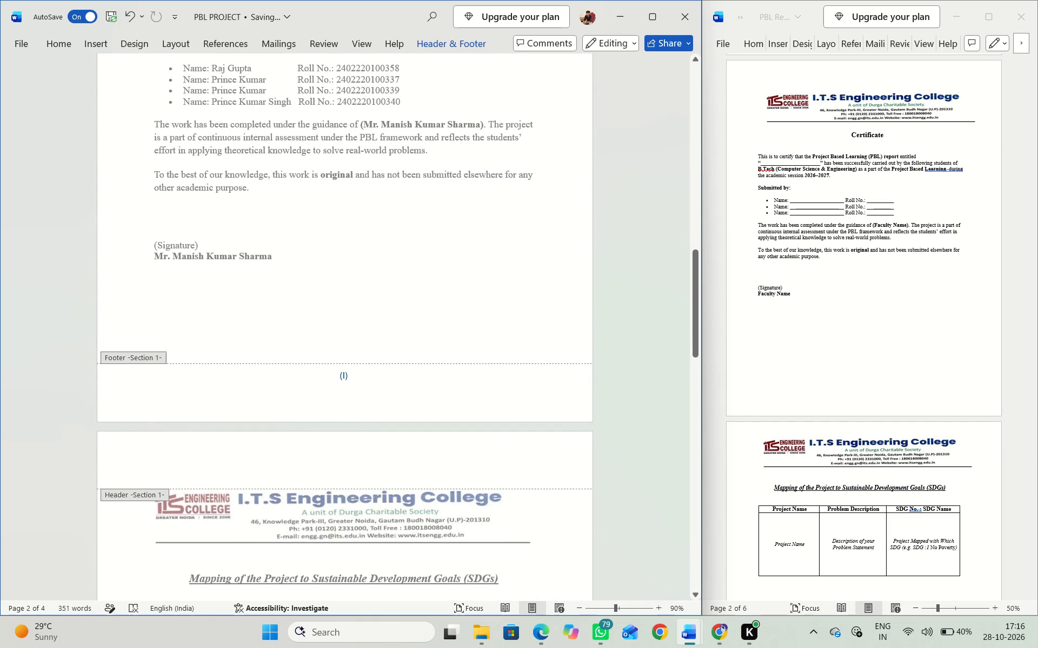
Remove the footer from the report and return to editing the document body.
{"action": "left_click", "coordinate": [437, 50]}
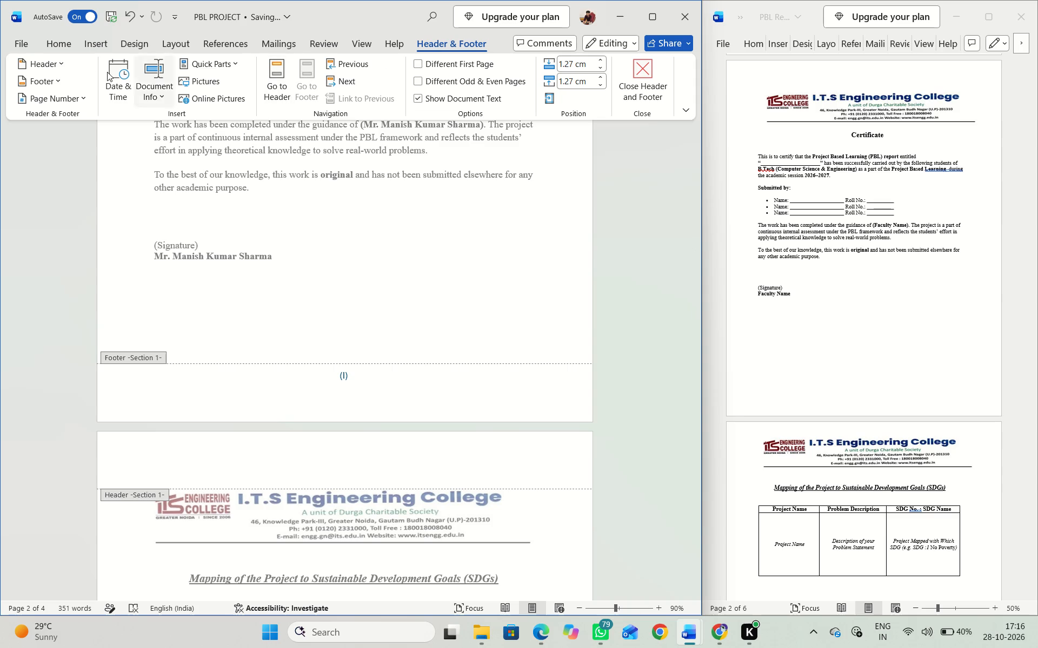
{"action": "left_click", "coordinate": [46, 82]}
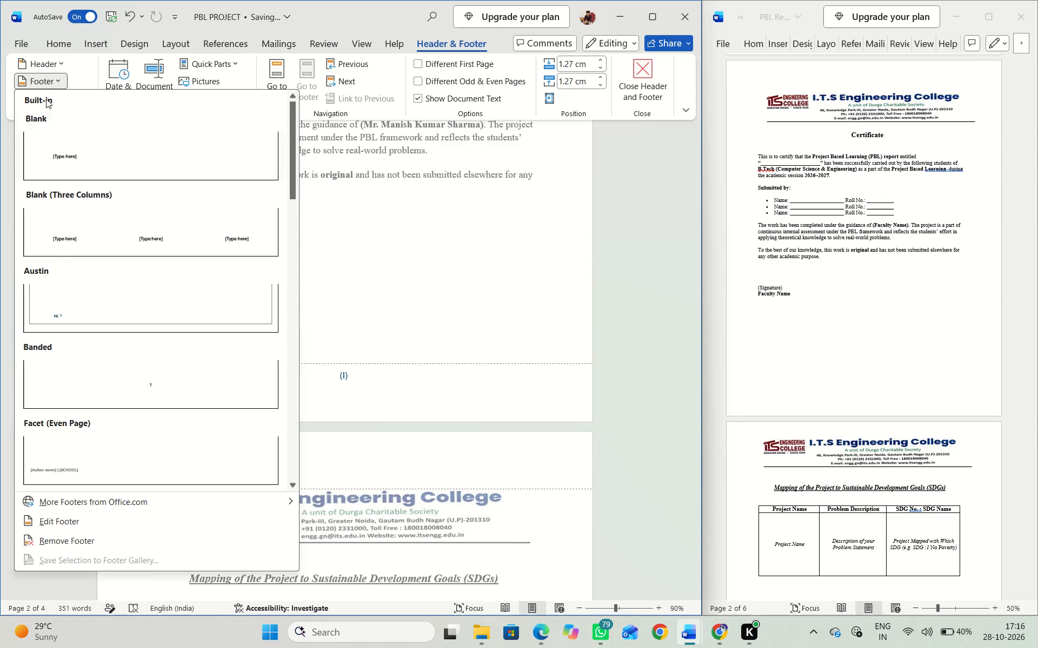
{"action": "left_click", "coordinate": [64, 538]}
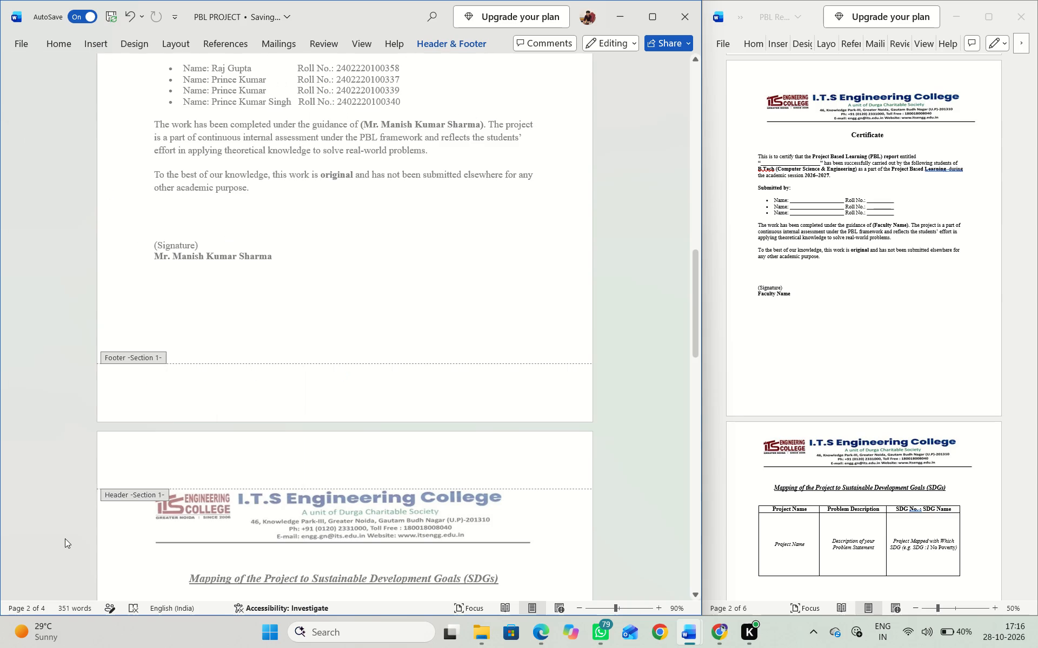
{"action": "left_click", "coordinate": [39, 102]}
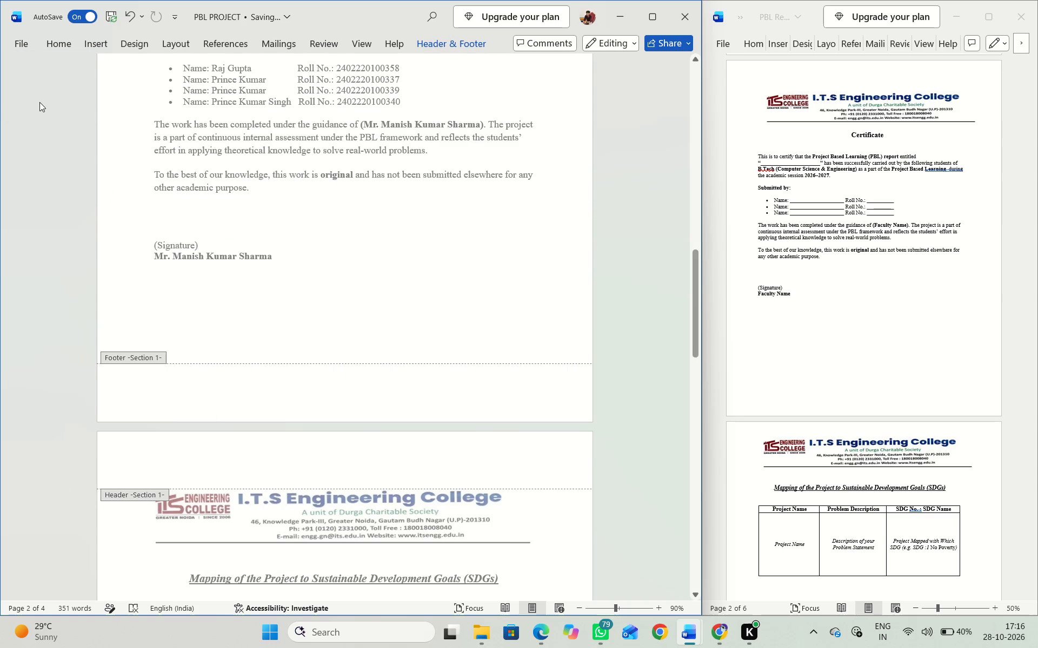
{"action": "double_click", "coordinate": [38, 109]}
{"action": "double_click", "coordinate": [32, 131]}
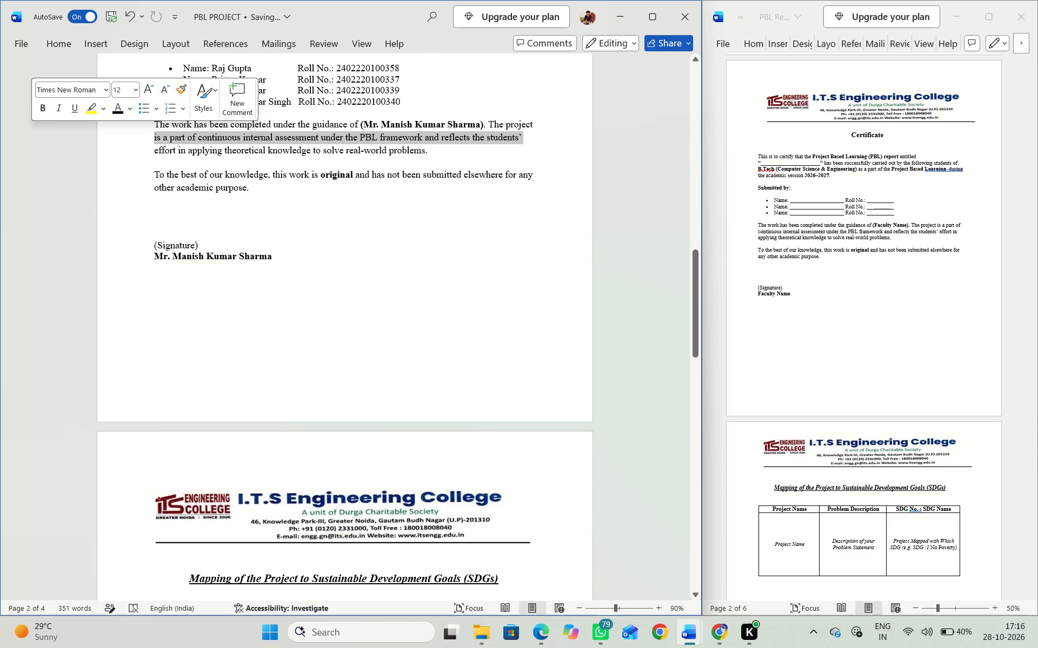
{"action": "left_click", "coordinate": [32, 131]}
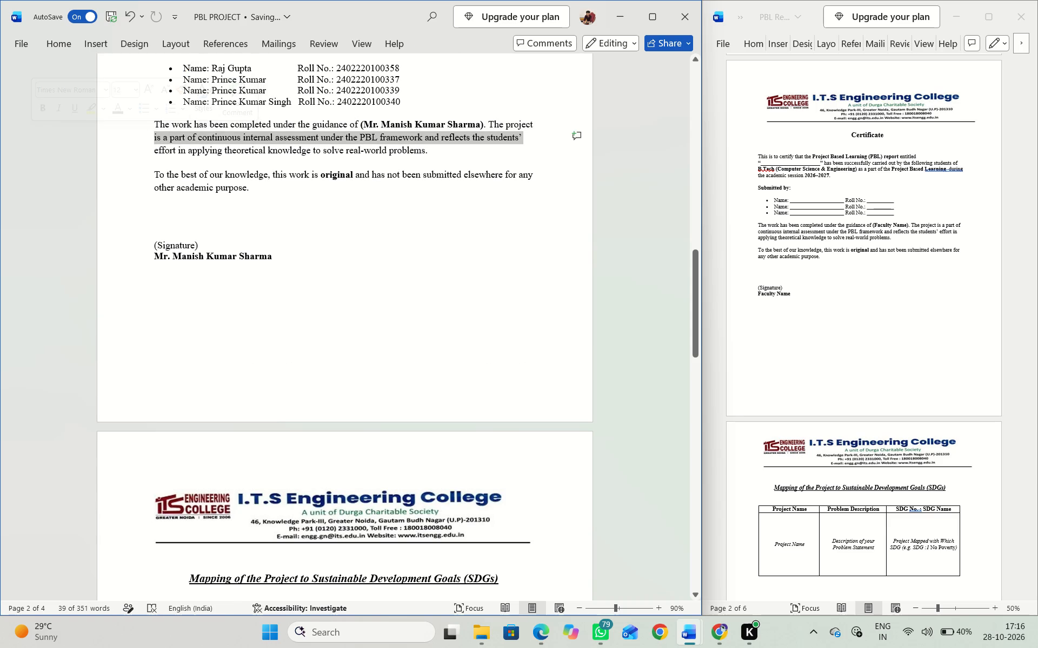
{"action": "left_click", "coordinate": [35, 188]}
{"action": "left_click", "coordinate": [615, 208]}
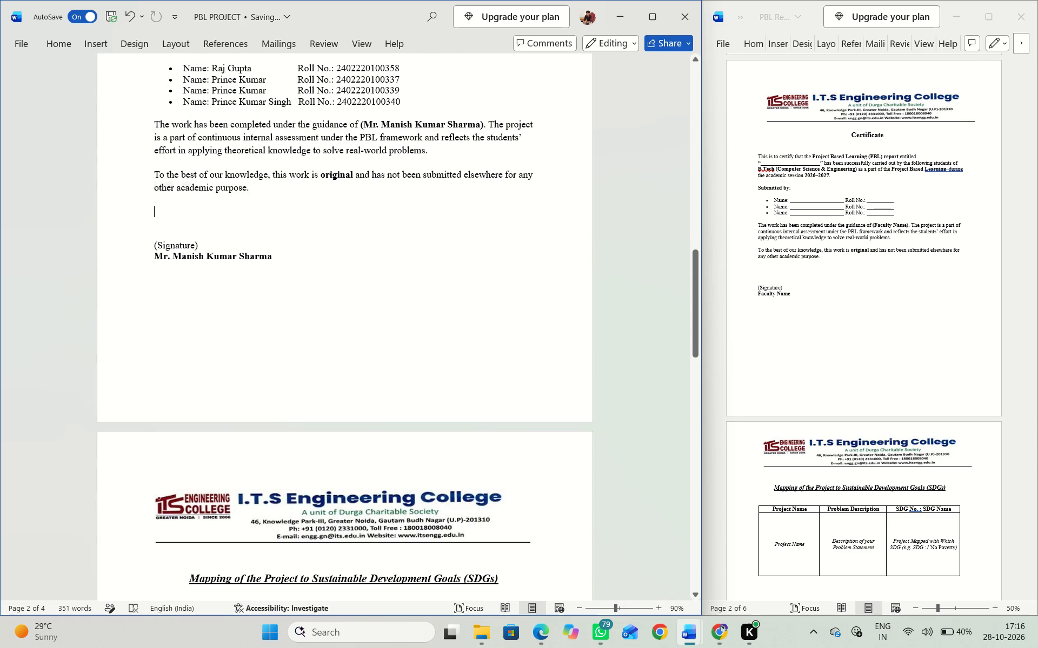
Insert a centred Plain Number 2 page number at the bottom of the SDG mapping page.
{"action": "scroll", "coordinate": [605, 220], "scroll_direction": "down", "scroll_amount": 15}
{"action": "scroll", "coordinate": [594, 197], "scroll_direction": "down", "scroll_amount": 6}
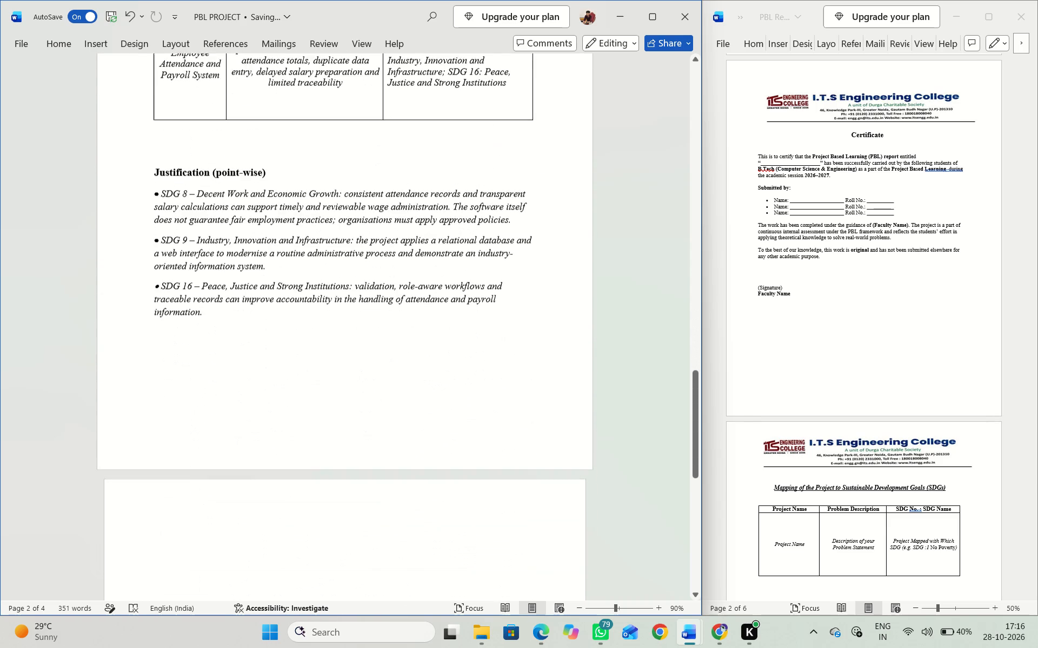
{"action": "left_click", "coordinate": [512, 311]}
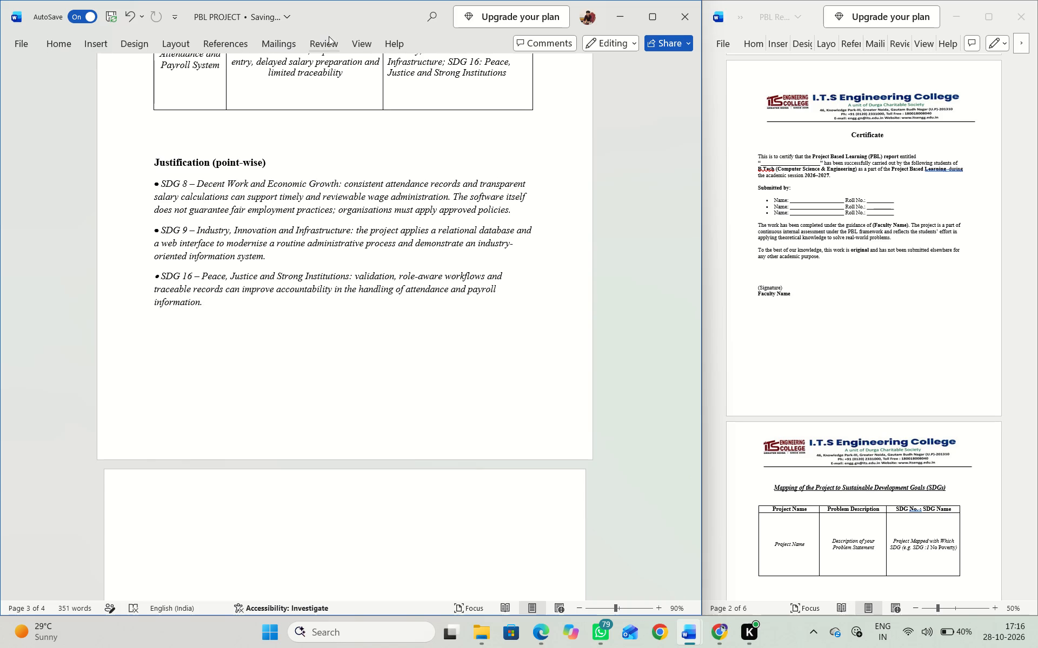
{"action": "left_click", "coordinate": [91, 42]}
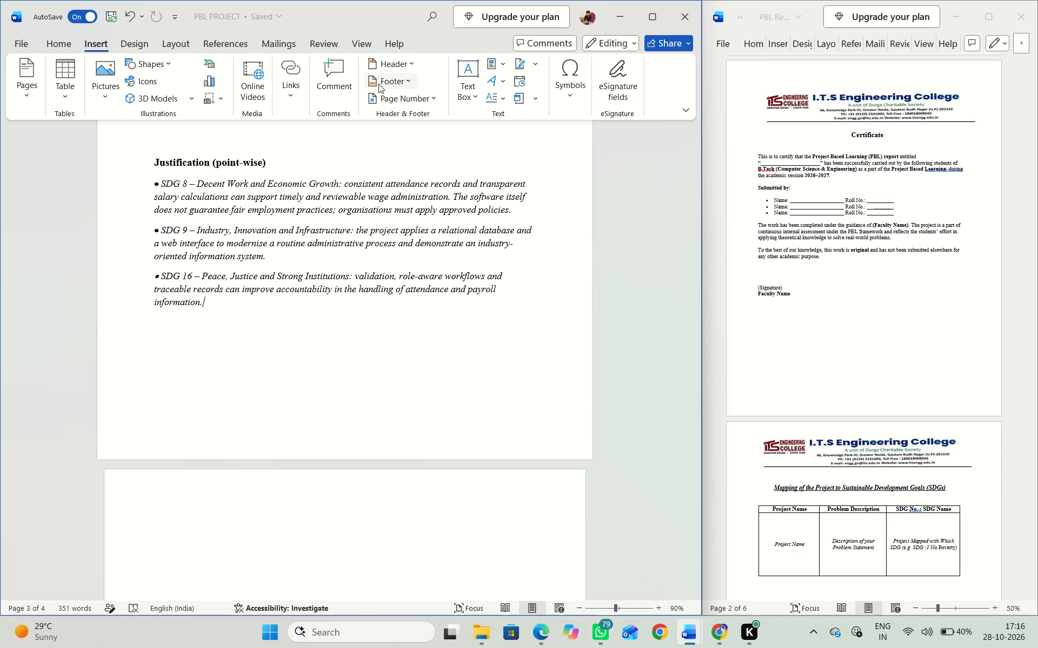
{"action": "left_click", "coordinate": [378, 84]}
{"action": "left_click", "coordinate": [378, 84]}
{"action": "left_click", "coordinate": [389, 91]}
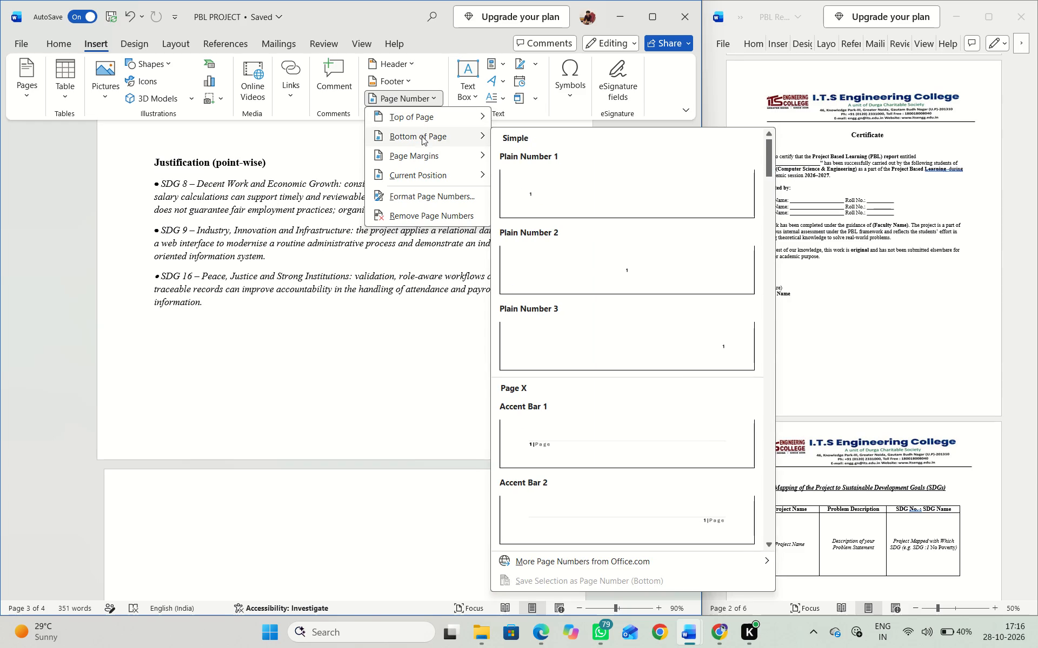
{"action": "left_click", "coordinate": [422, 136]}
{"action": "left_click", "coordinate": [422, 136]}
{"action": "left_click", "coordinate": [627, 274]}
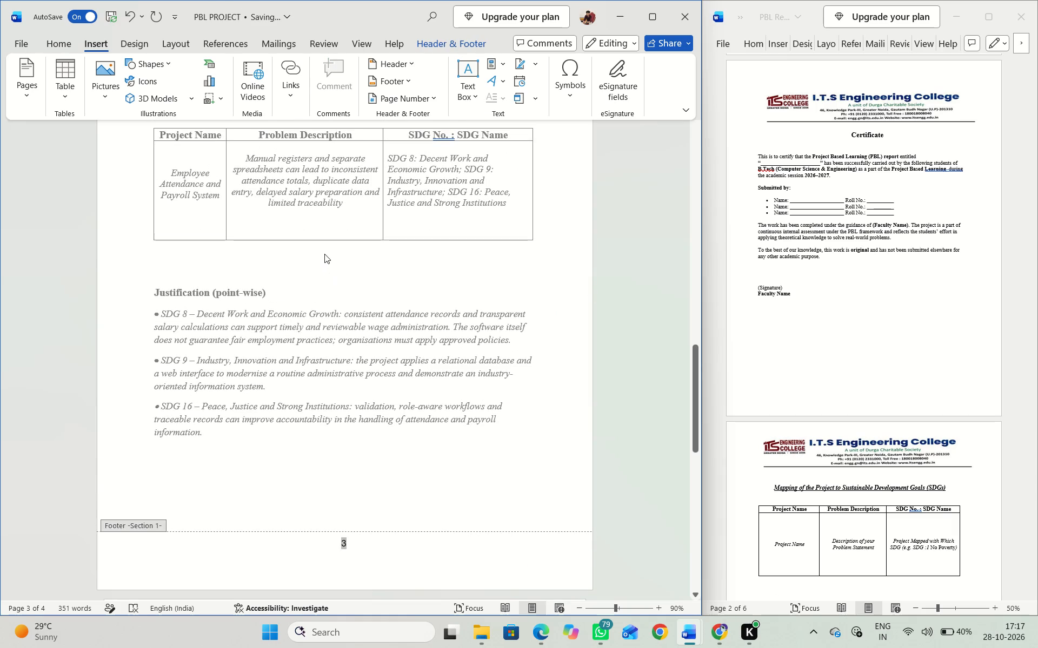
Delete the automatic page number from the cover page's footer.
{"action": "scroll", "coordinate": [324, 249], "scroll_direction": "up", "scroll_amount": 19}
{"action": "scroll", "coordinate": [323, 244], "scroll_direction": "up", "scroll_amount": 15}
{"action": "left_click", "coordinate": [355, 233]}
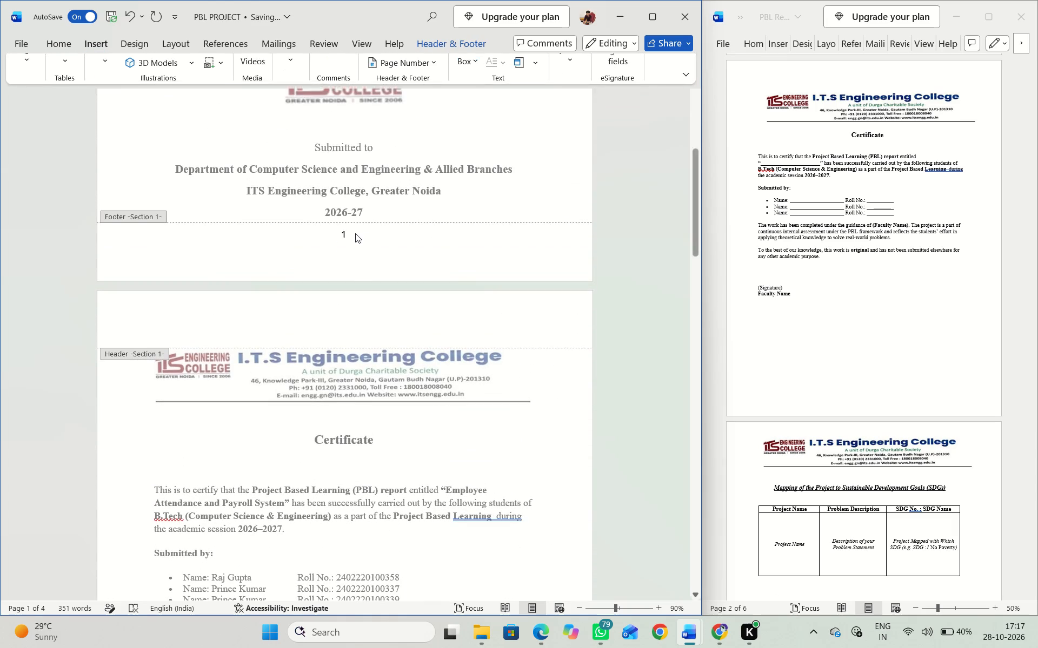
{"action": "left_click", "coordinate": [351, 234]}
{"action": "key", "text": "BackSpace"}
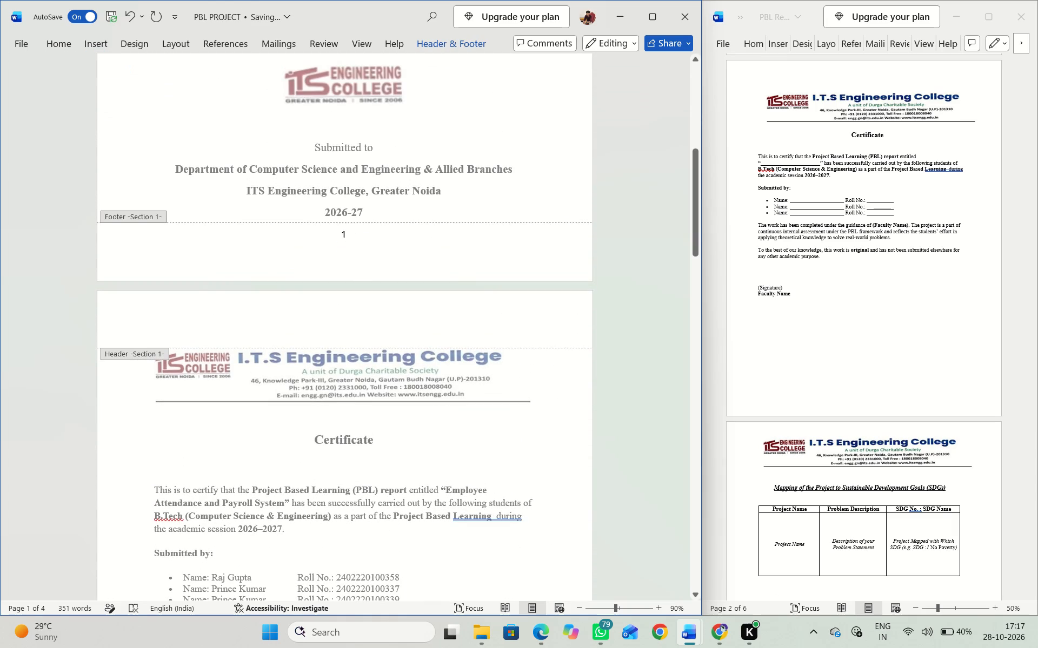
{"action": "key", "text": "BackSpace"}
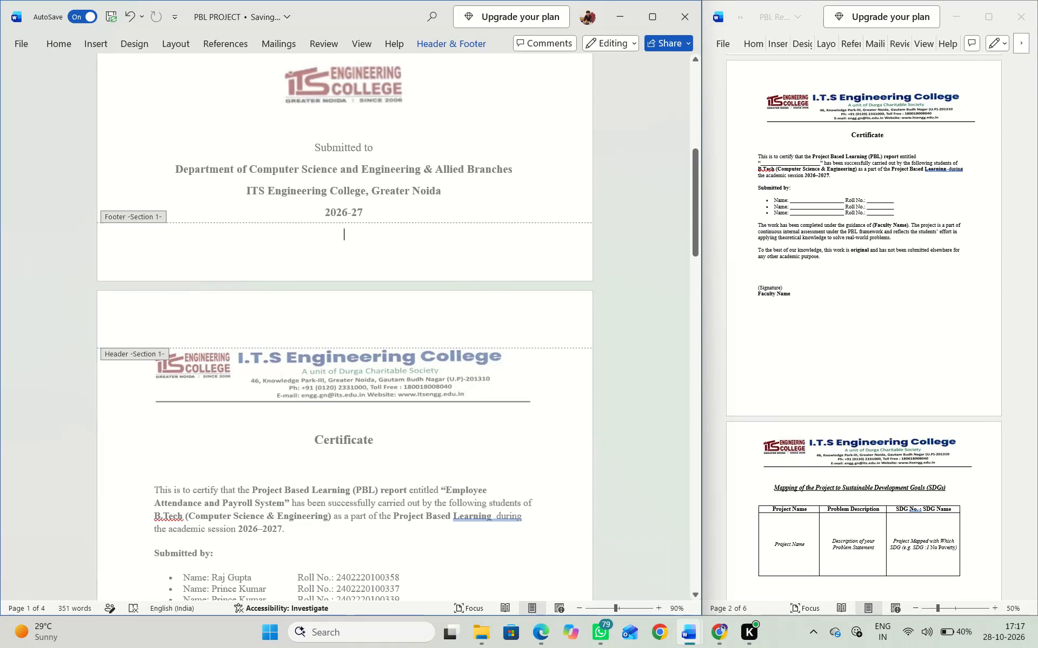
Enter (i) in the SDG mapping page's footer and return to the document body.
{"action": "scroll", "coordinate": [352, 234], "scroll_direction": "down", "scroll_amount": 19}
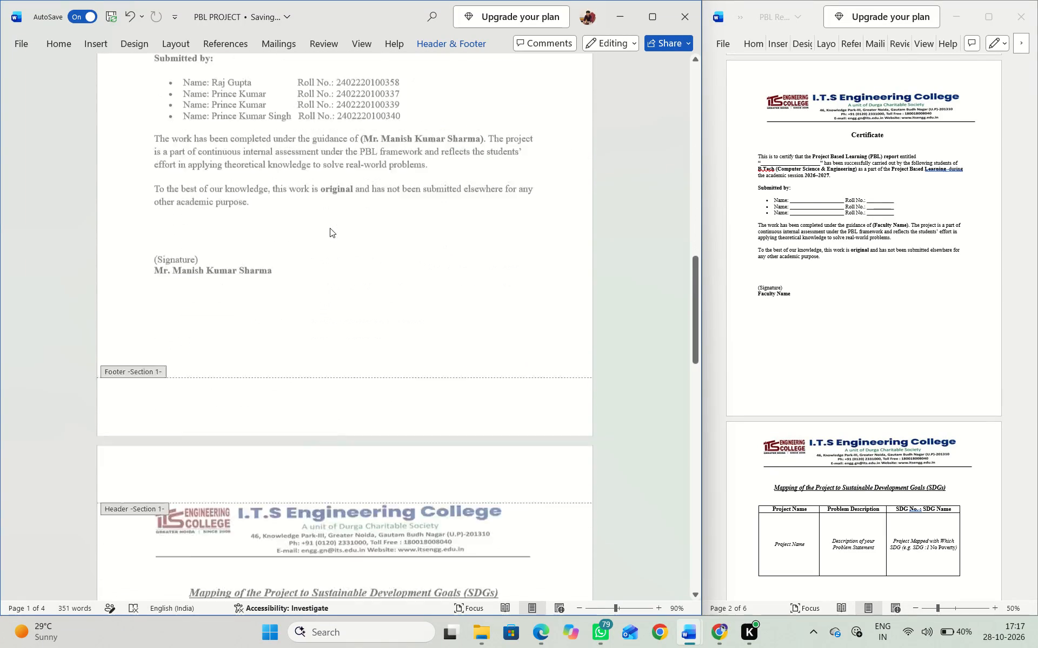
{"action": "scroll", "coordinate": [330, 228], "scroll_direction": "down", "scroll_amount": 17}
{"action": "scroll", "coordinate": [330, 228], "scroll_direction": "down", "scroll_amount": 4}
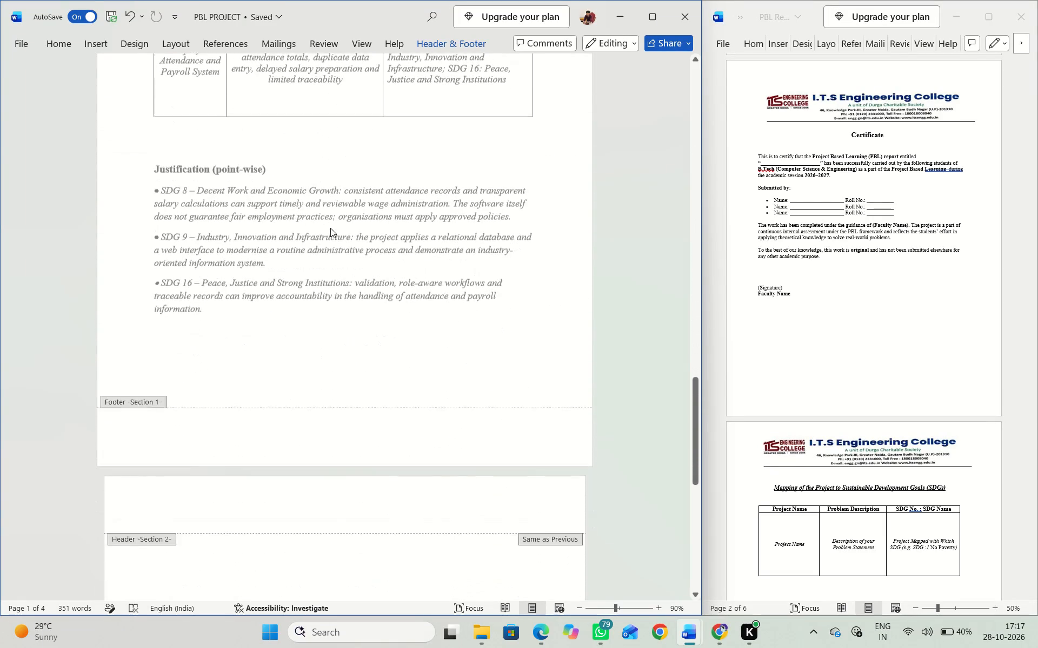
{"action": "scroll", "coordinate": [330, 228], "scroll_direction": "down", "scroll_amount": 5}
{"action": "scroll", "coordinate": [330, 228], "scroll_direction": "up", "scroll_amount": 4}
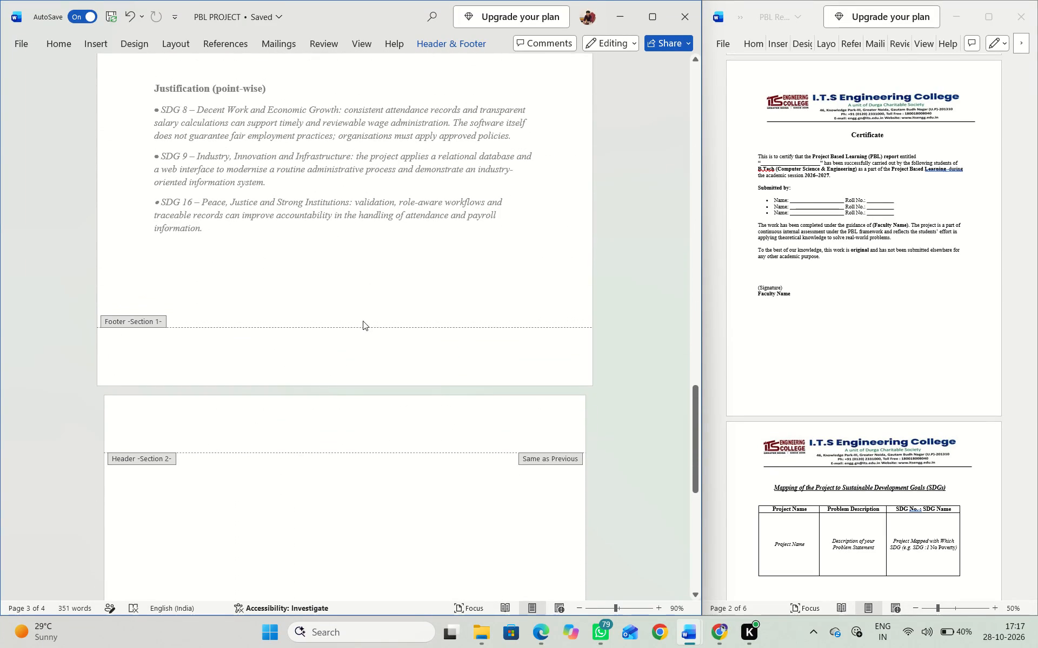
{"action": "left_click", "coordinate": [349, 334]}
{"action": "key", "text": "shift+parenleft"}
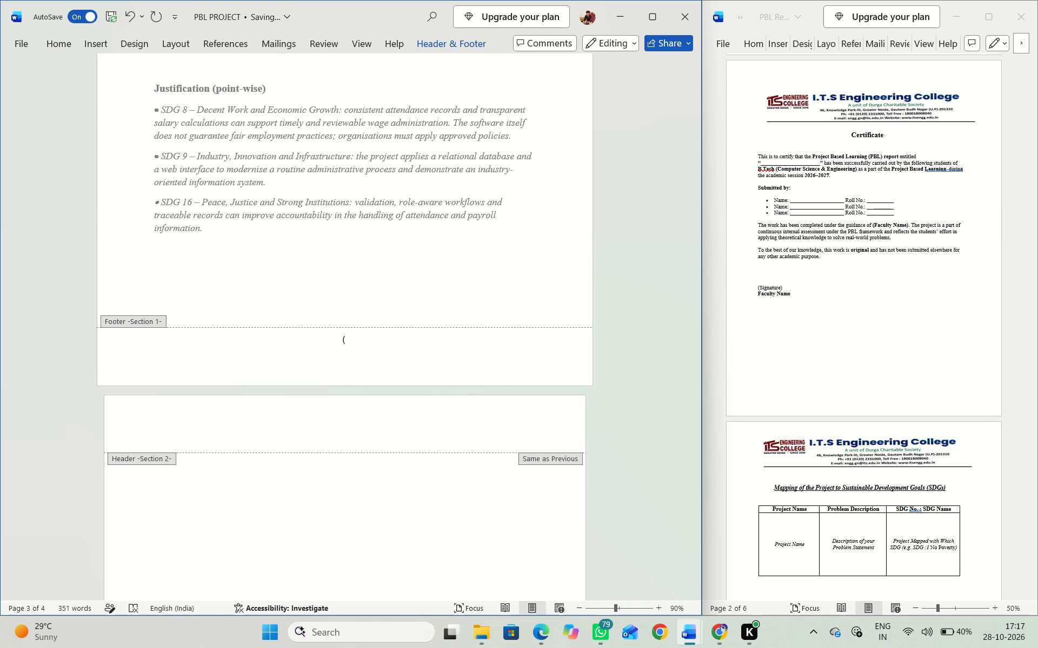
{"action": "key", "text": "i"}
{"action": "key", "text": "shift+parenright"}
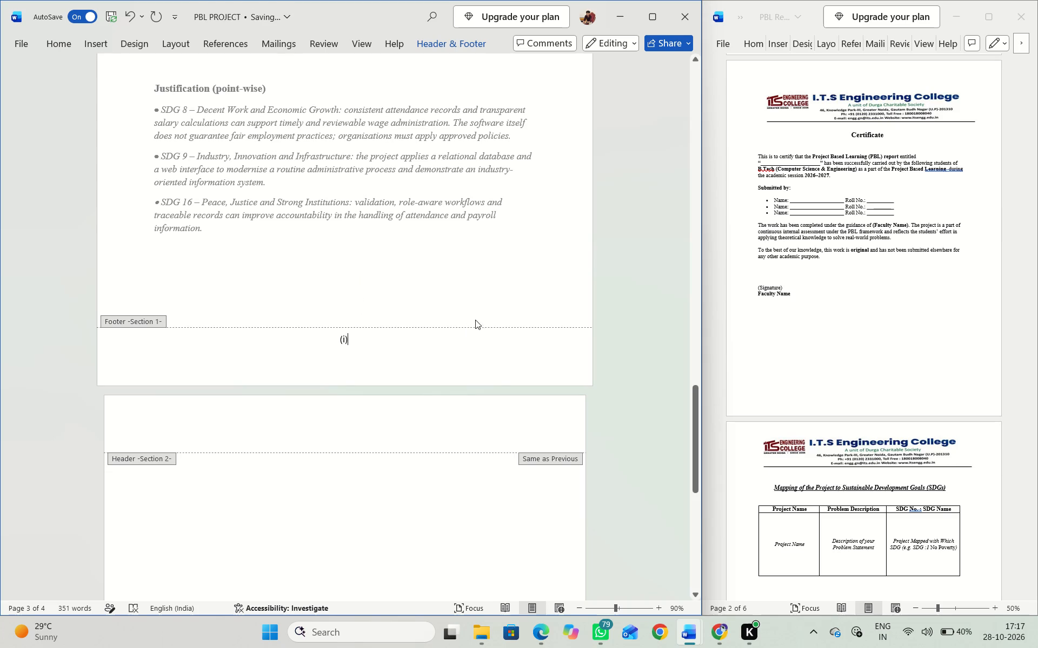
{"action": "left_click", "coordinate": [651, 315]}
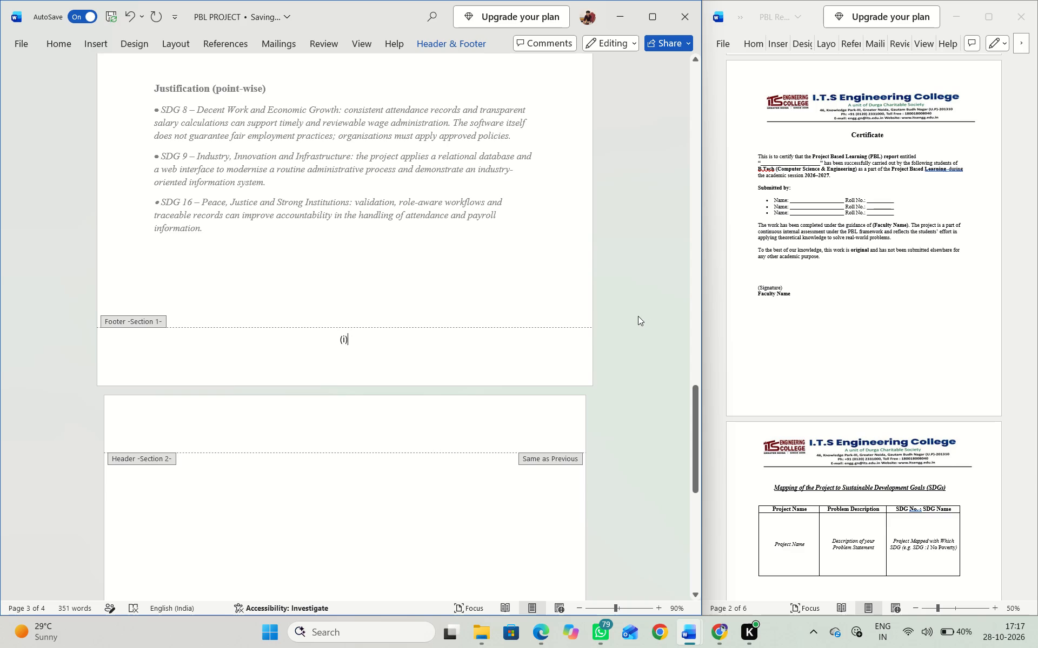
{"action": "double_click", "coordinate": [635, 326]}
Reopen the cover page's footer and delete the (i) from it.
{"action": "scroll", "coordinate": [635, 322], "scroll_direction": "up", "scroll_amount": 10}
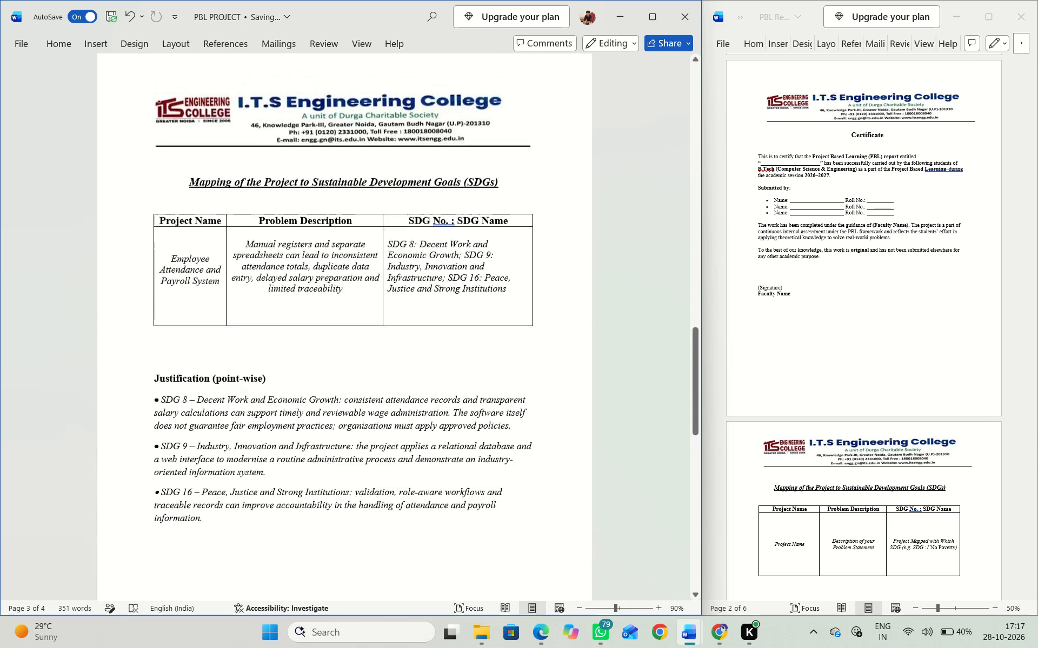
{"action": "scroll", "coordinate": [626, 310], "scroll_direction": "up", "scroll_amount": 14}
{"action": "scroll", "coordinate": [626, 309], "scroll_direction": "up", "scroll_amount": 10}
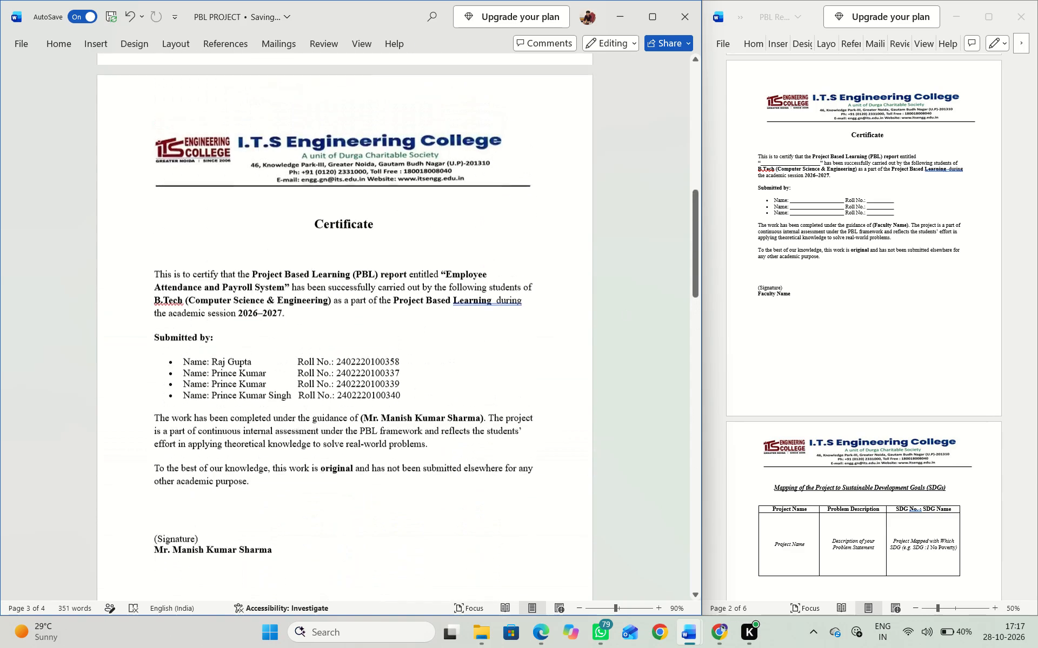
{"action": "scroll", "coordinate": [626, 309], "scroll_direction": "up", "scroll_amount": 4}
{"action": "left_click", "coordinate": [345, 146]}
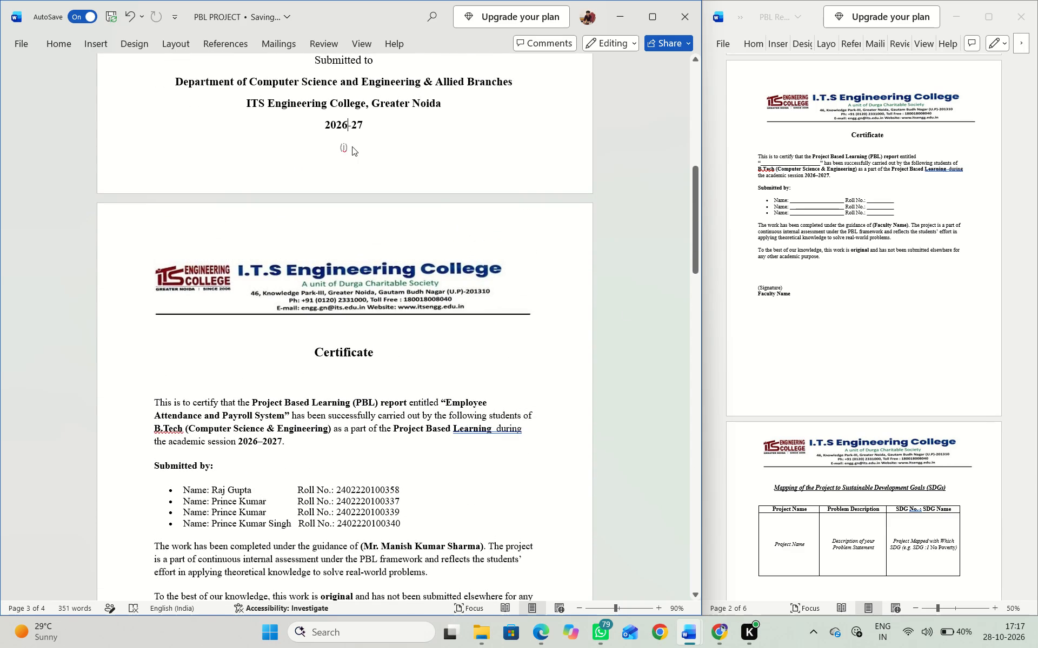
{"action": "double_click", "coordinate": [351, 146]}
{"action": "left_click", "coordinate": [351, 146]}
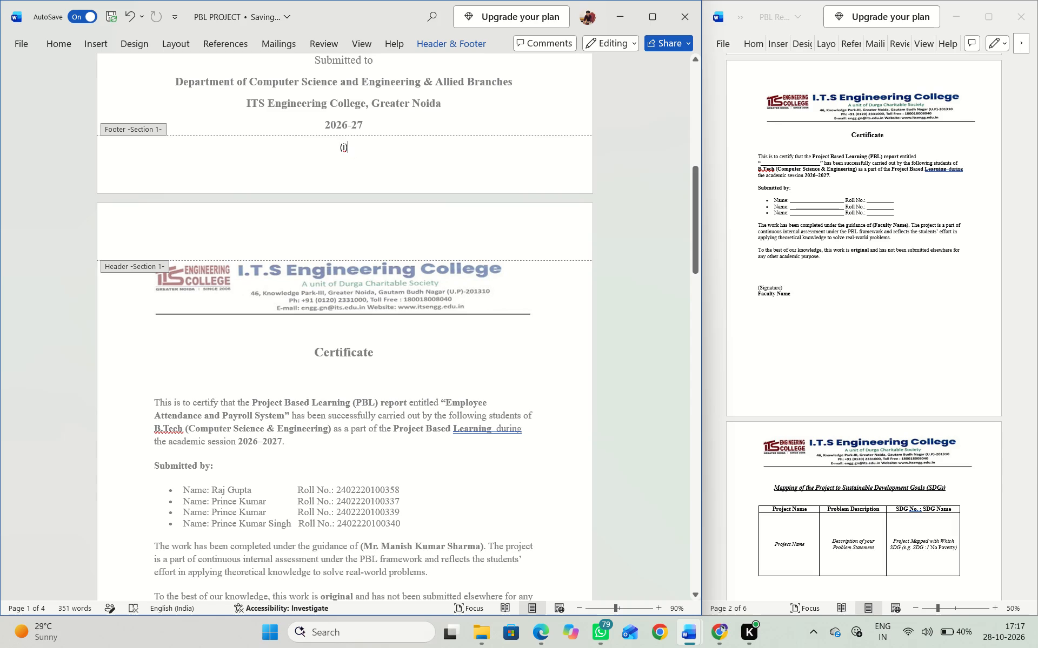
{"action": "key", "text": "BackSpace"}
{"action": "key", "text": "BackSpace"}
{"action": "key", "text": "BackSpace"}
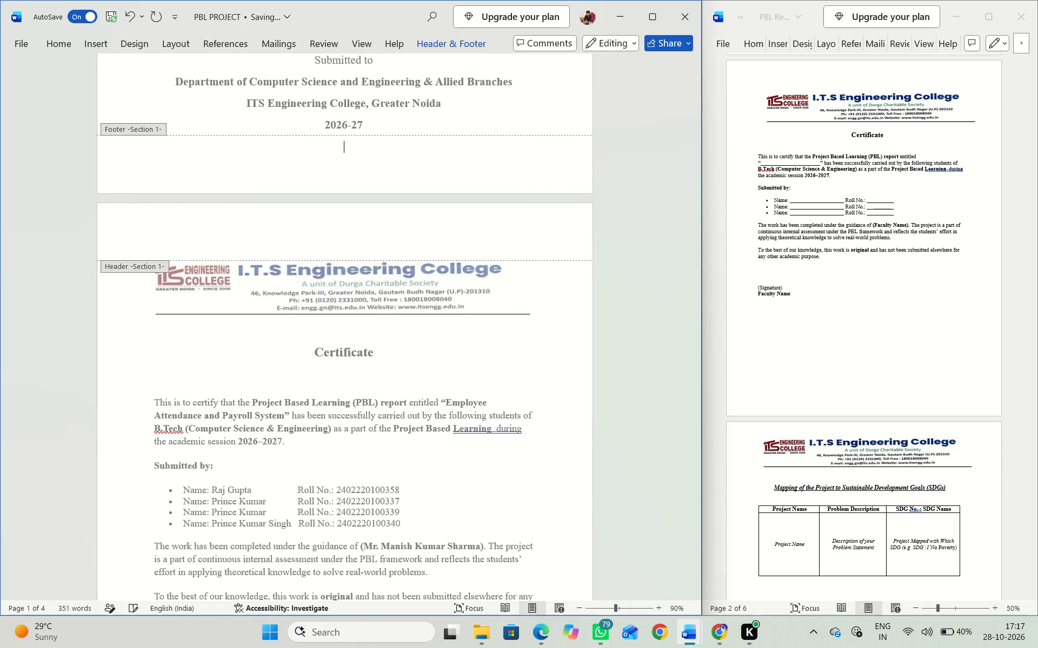
Check the footers from the certificate through the SDG mapping page and return to the document body.
{"action": "scroll", "coordinate": [351, 146], "scroll_direction": "down", "scroll_amount": 4}
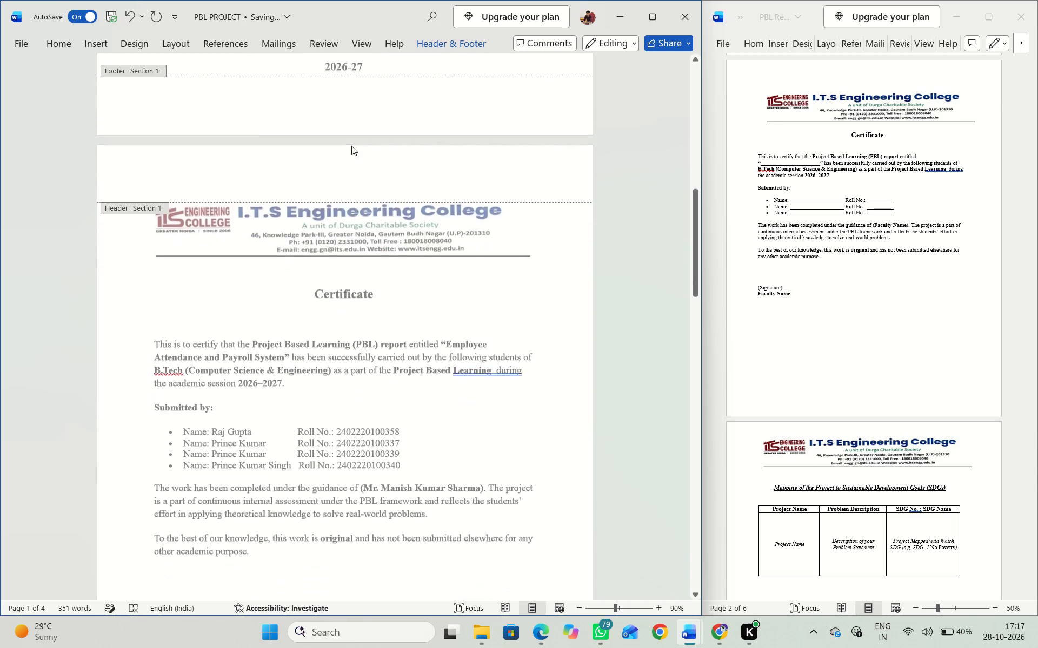
{"action": "scroll", "coordinate": [351, 150], "scroll_direction": "down", "scroll_amount": 5}
{"action": "scroll", "coordinate": [292, 150], "scroll_direction": "down", "scroll_amount": 19}
{"action": "scroll", "coordinate": [294, 154], "scroll_direction": "down", "scroll_amount": 4}
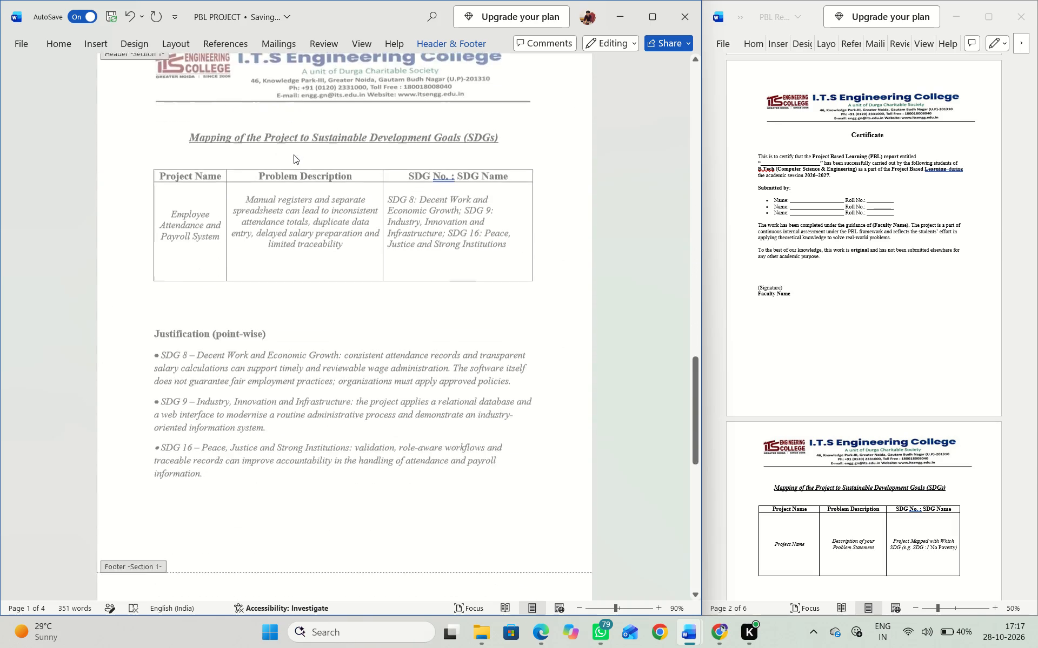
{"action": "scroll", "coordinate": [294, 154], "scroll_direction": "down", "scroll_amount": 8}
{"action": "double_click", "coordinate": [42, 238]}
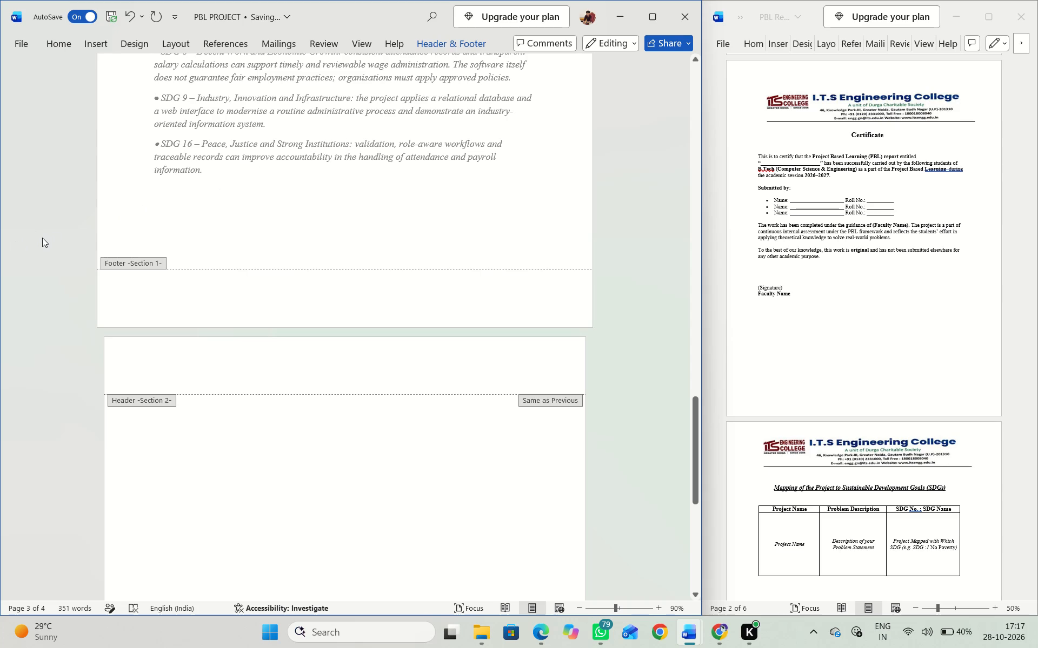
{"action": "left_click", "coordinate": [34, 266]}
{"action": "left_click", "coordinate": [39, 290]}
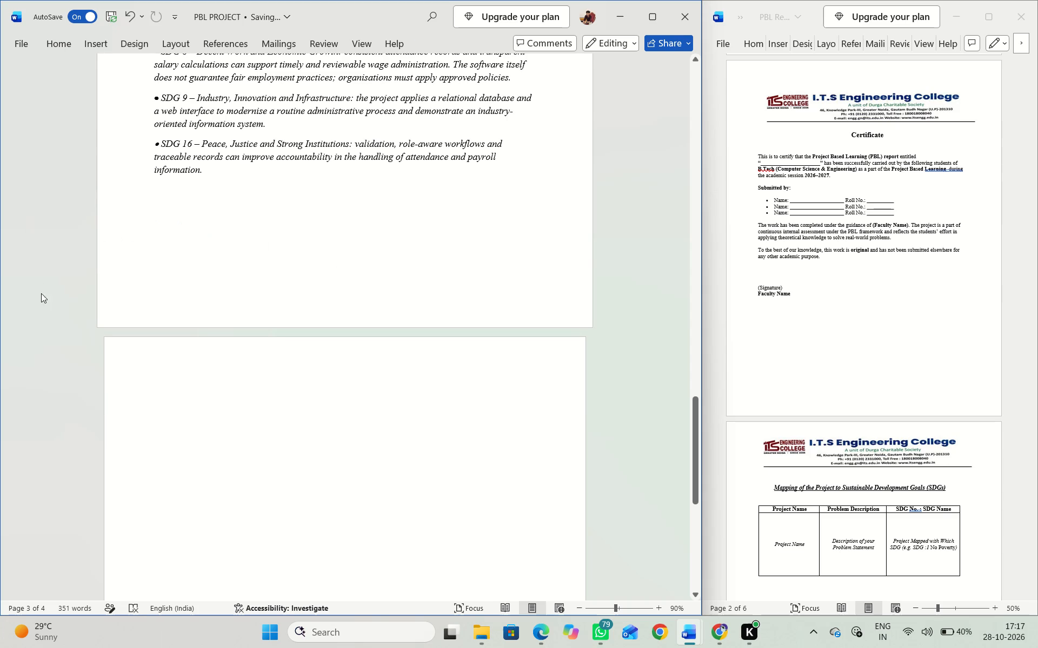
Examine the template's contents and report guidelines pages, including the page number rules, and its cover and certificate pages.
{"action": "scroll", "coordinate": [809, 293], "scroll_direction": "down", "scroll_amount": 13}
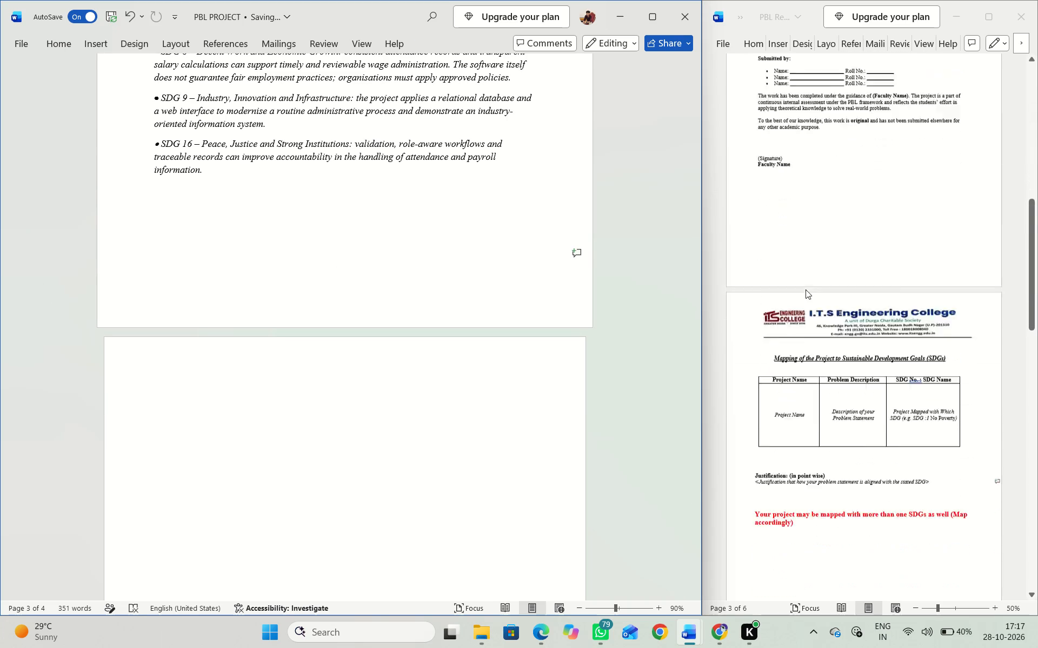
{"action": "scroll", "coordinate": [797, 280], "scroll_direction": "down", "scroll_amount": 18}
{"action": "scroll", "coordinate": [793, 279], "scroll_direction": "down", "scroll_amount": 6}
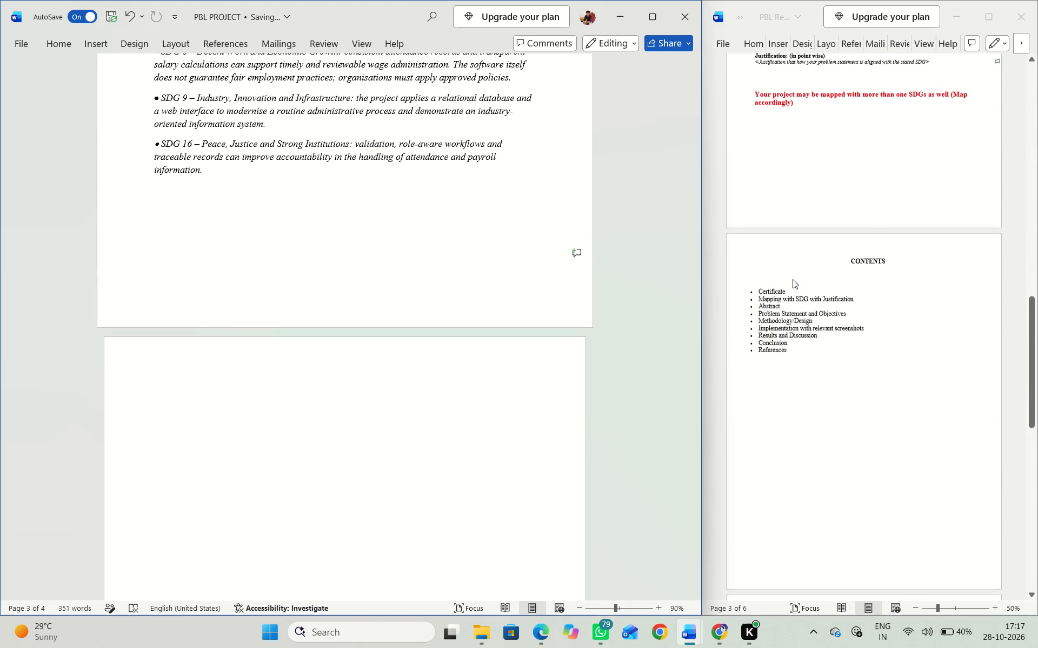
{"action": "scroll", "coordinate": [793, 279], "scroll_direction": "down", "scroll_amount": 12}
{"action": "scroll", "coordinate": [793, 279], "scroll_direction": "down", "scroll_amount": 6, "text": "ctrl"}
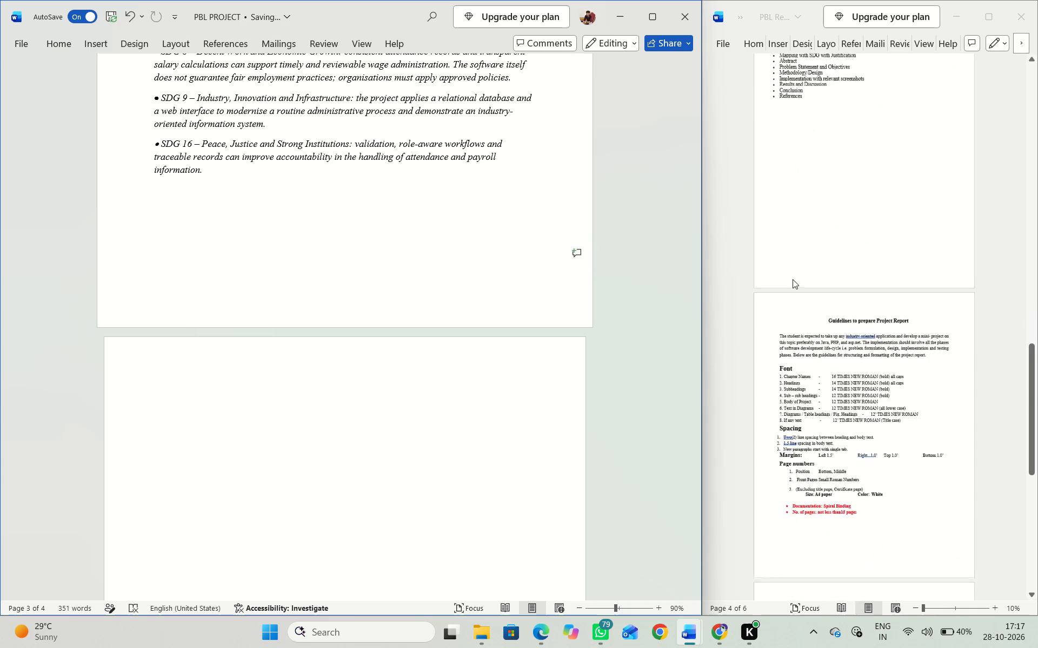
{"action": "scroll", "coordinate": [793, 279], "scroll_direction": "up", "scroll_amount": 6, "text": "ctrl"}
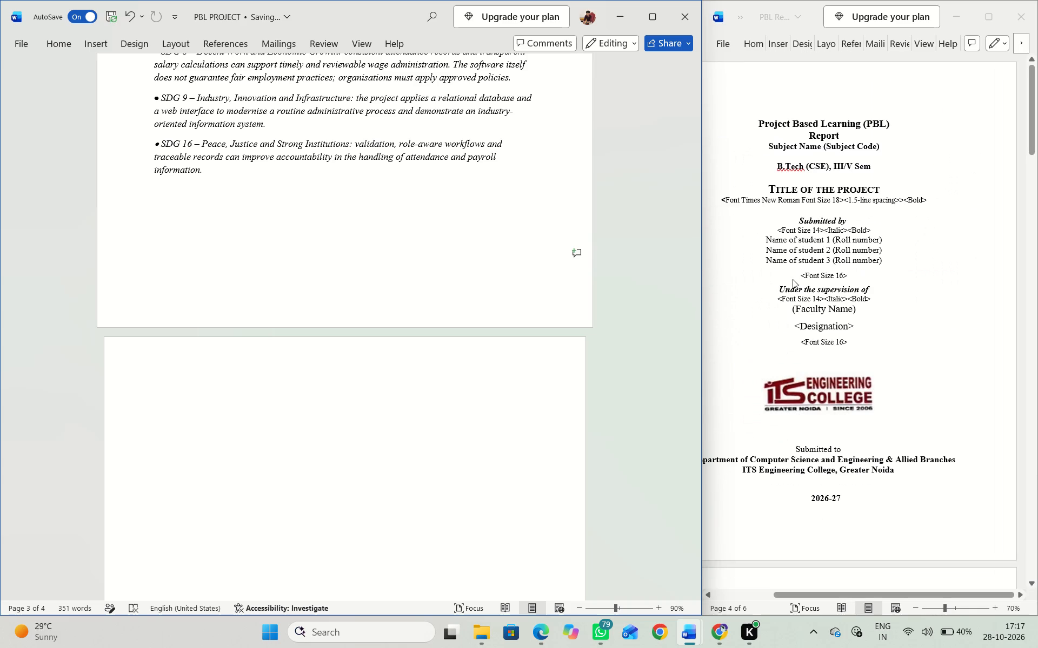
{"action": "scroll", "coordinate": [793, 279], "scroll_direction": "up", "scroll_amount": 6}
{"action": "scroll", "coordinate": [793, 279], "scroll_direction": "down", "scroll_amount": 7}
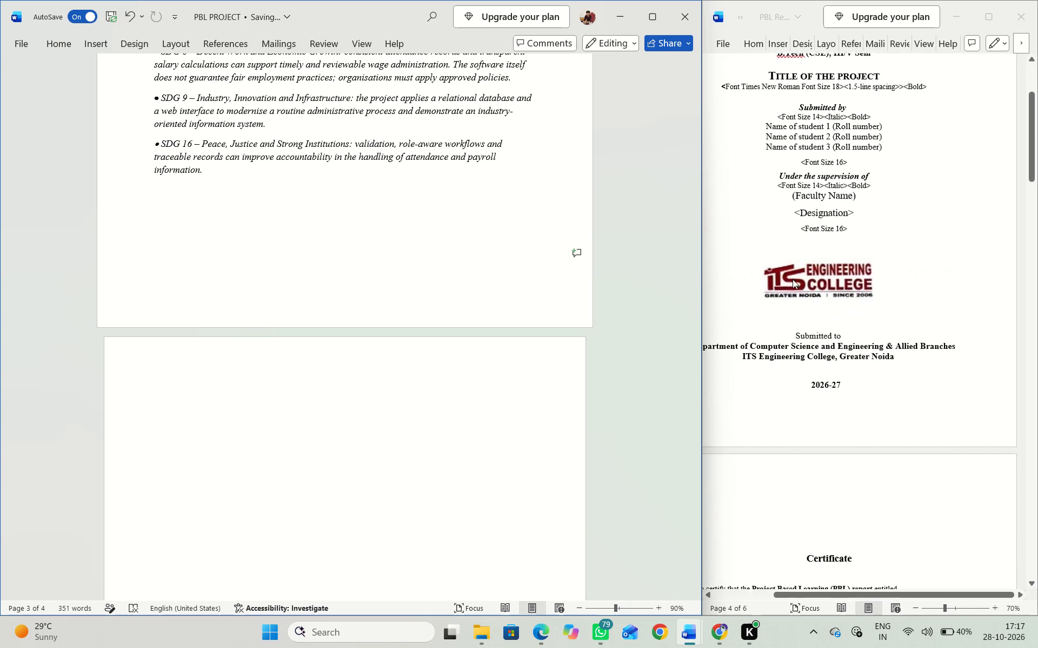
{"action": "scroll", "coordinate": [793, 279], "scroll_direction": "down", "scroll_amount": 18}
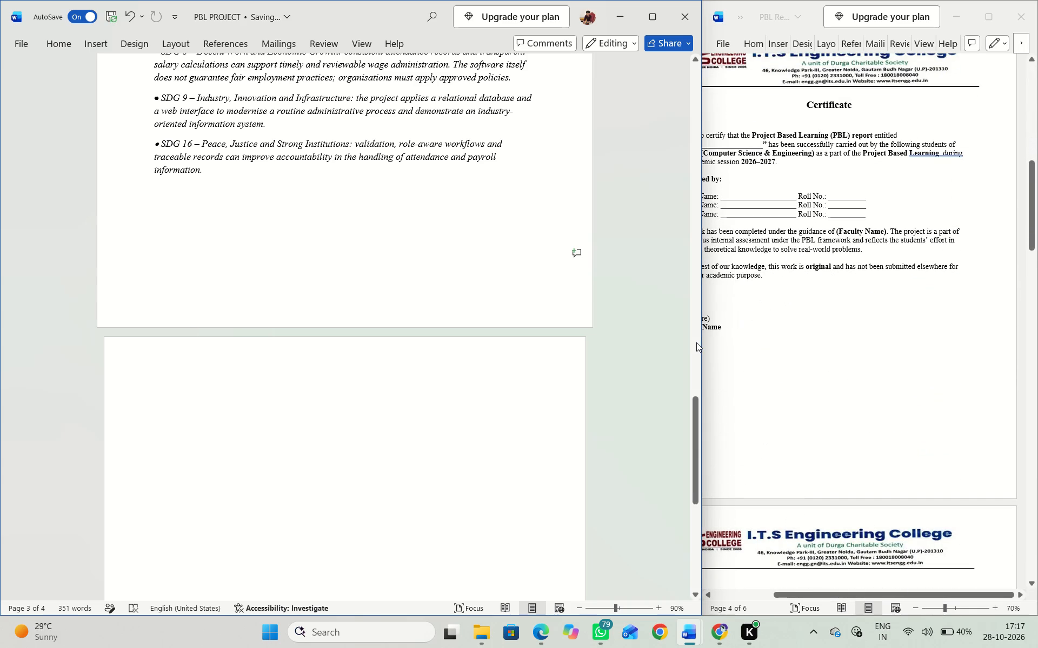
Widen the template window beside the report by shifting the boundary between the two documents, with the report at its certificate page.
{"action": "left_click_drag", "start_coordinate": [696, 342], "coordinate": [669, 339]}
{"action": "scroll", "coordinate": [668, 353], "scroll_direction": "up", "scroll_amount": 5}
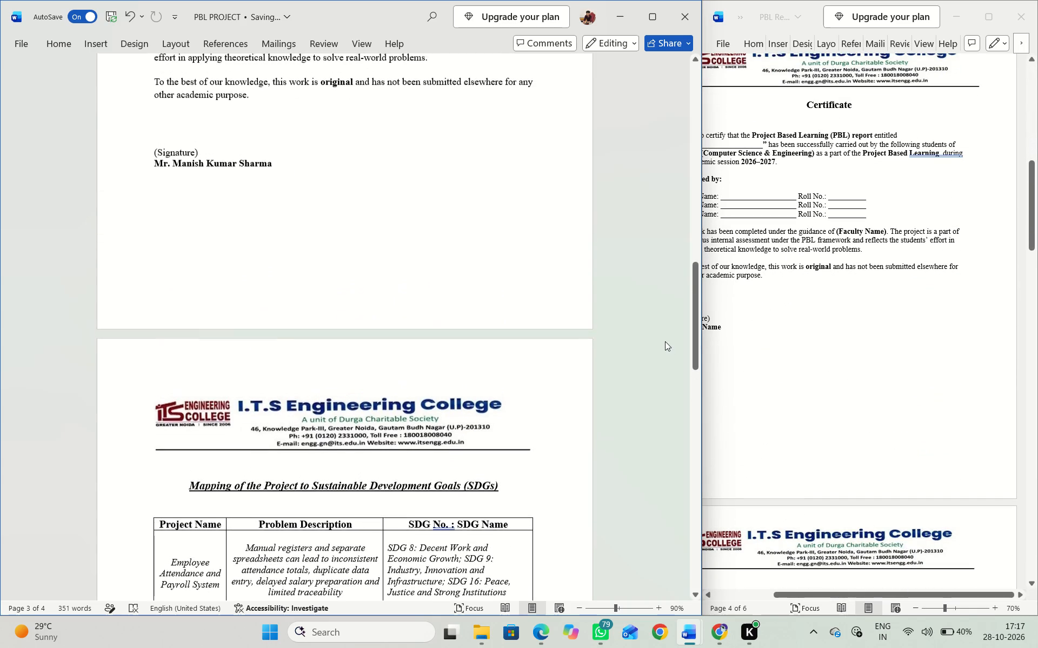
{"action": "scroll", "coordinate": [665, 335], "scroll_direction": "up", "scroll_amount": 18}
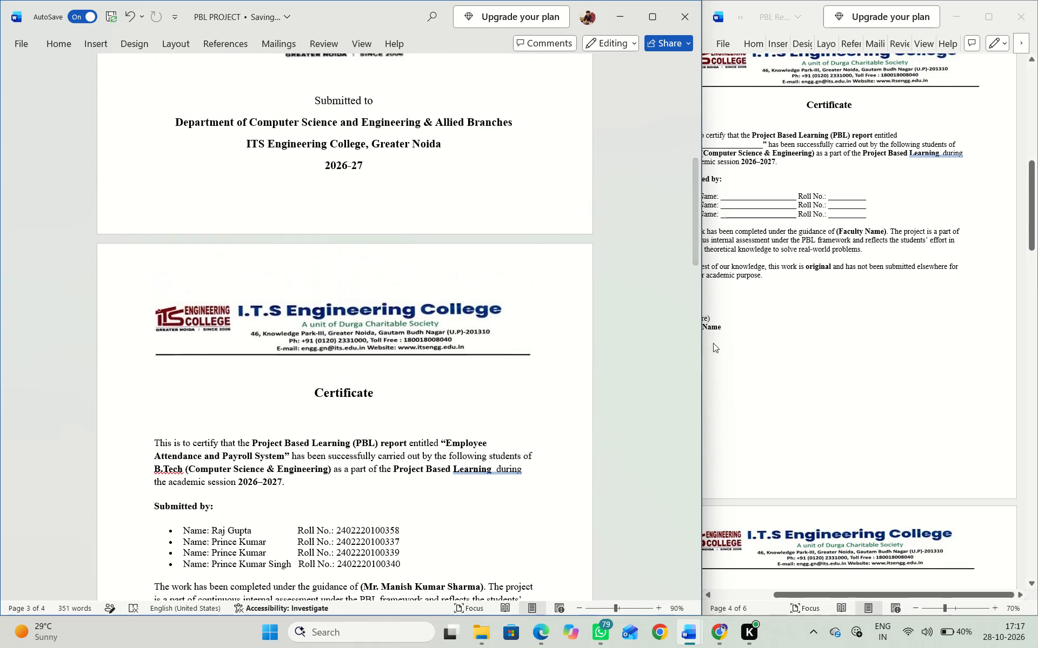
{"action": "left_click_drag", "start_coordinate": [703, 341], "coordinate": [580, 316]}
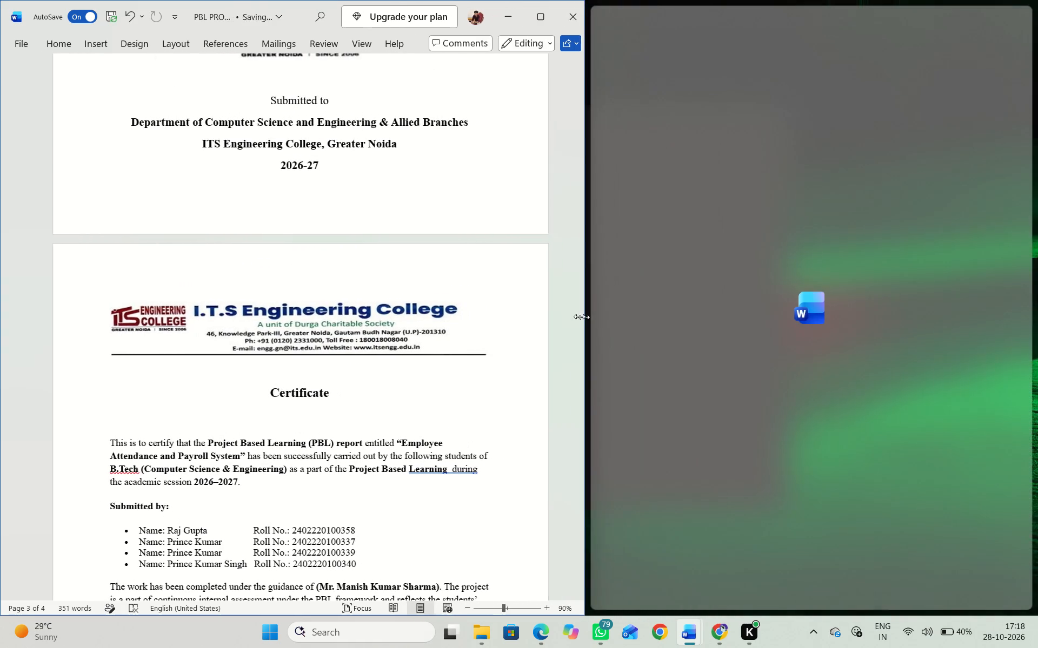
Widen the template window further so the two documents share the screen almost equally.
{"action": "left_click_drag", "start_coordinate": [580, 316], "coordinate": [541, 312]}
Examine the template from the certificate page through the SDG mapping, contents and report guidelines pages, including the font, spacing, margin and page number rules.
{"action": "scroll", "coordinate": [661, 347], "scroll_direction": "down", "scroll_amount": 5}
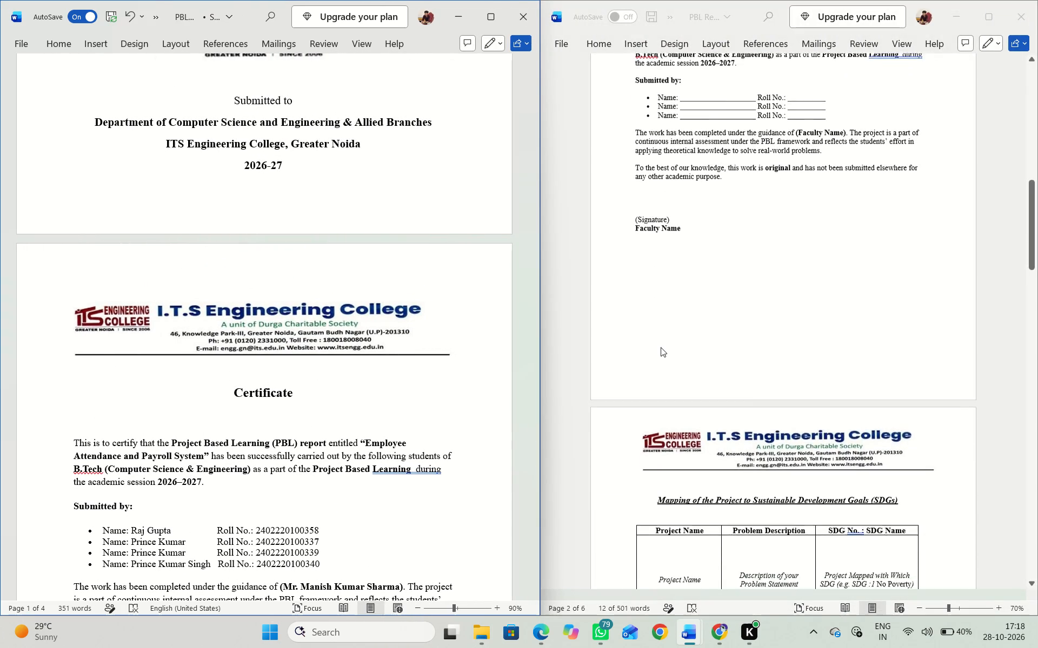
{"action": "scroll", "coordinate": [661, 347], "scroll_direction": "down", "scroll_amount": 20}
{"action": "scroll", "coordinate": [660, 345], "scroll_direction": "down", "scroll_amount": 13}
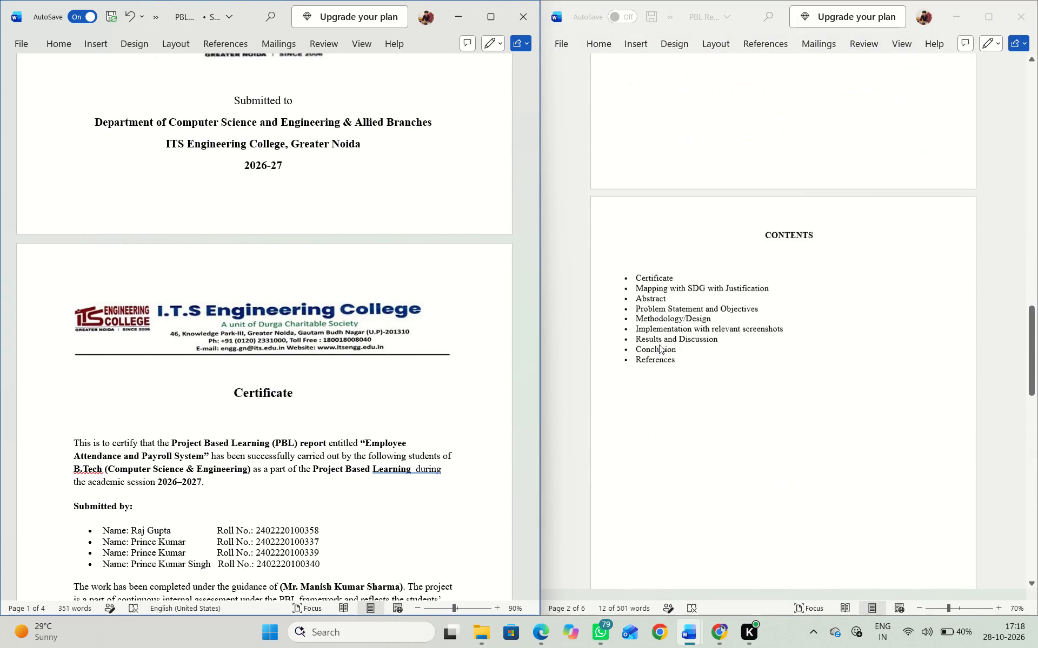
{"action": "scroll", "coordinate": [659, 344], "scroll_direction": "down", "scroll_amount": 19}
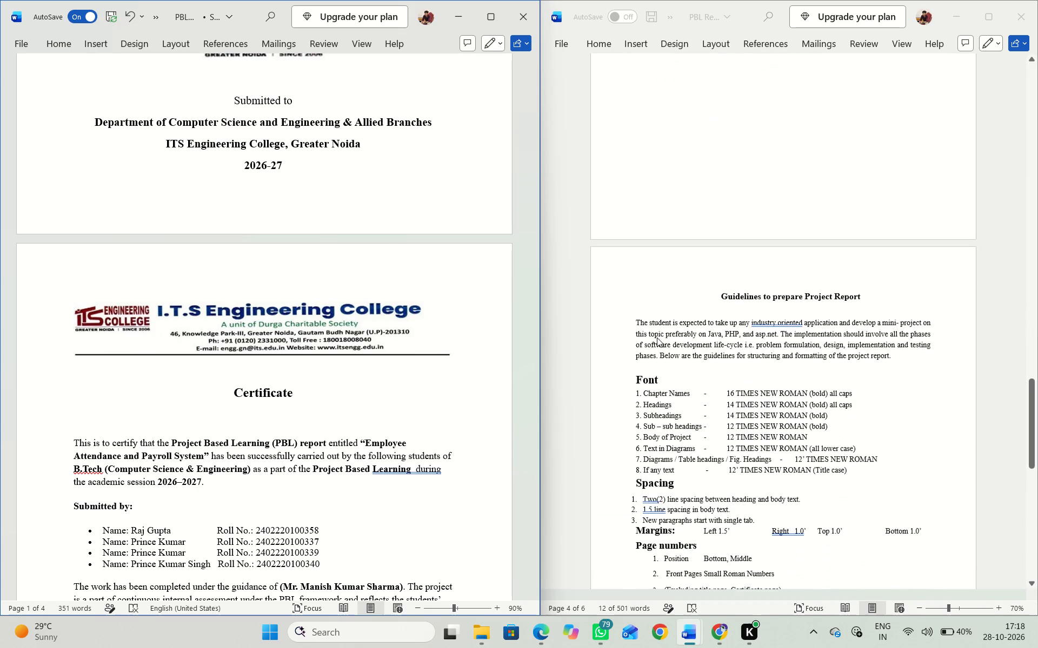
{"action": "scroll", "coordinate": [657, 337], "scroll_direction": "down", "scroll_amount": 3}
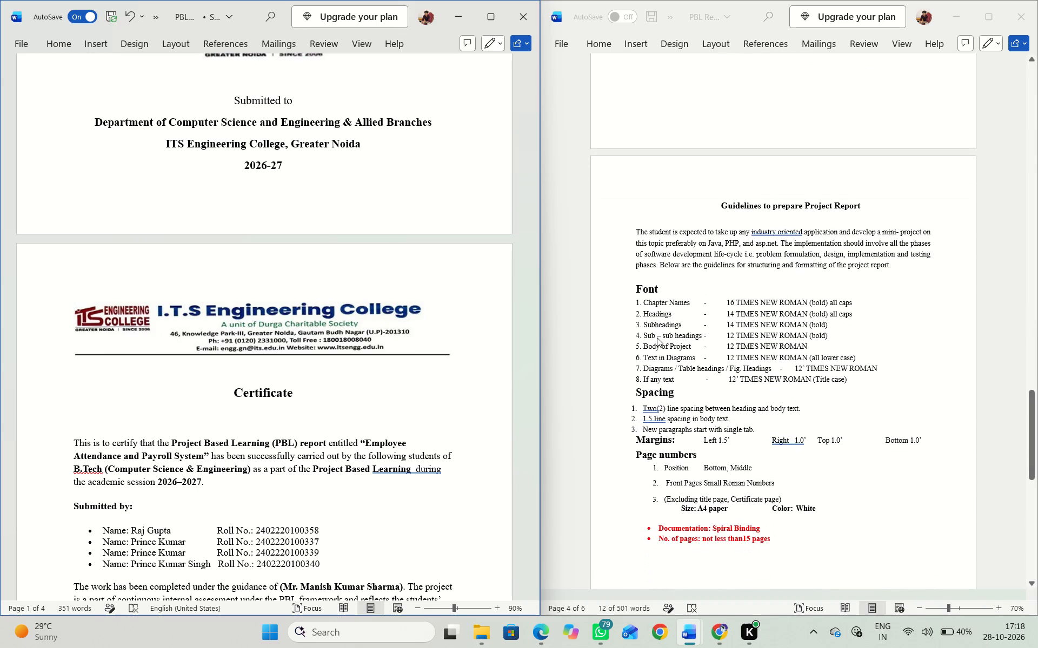
{"action": "scroll", "coordinate": [657, 337], "scroll_direction": "down", "scroll_amount": 20}
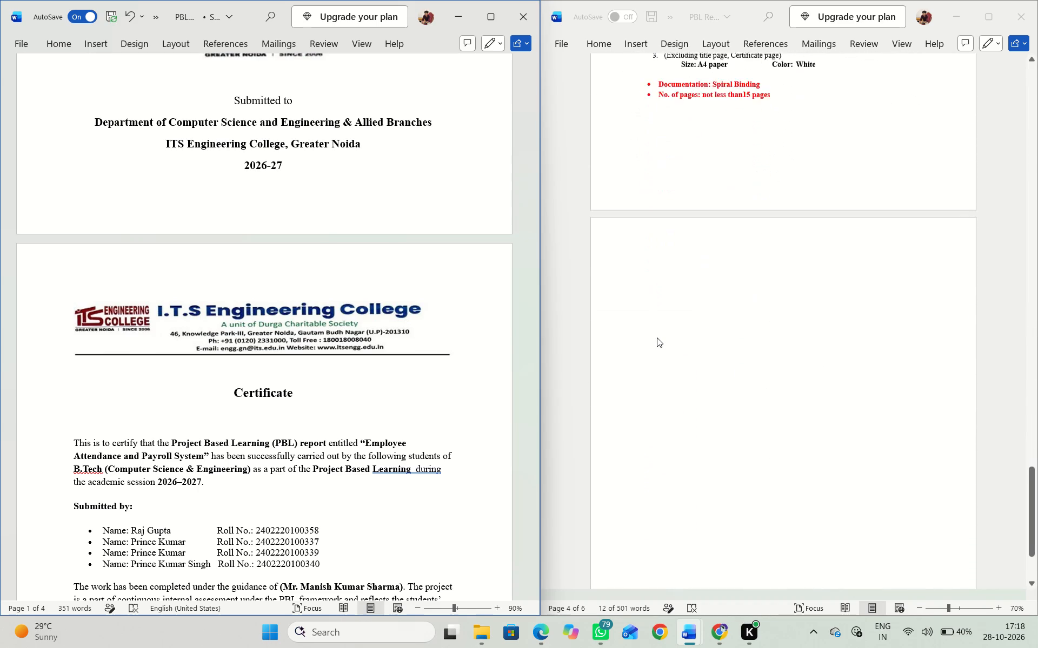
{"action": "scroll", "coordinate": [657, 337], "scroll_direction": "up", "scroll_amount": 13}
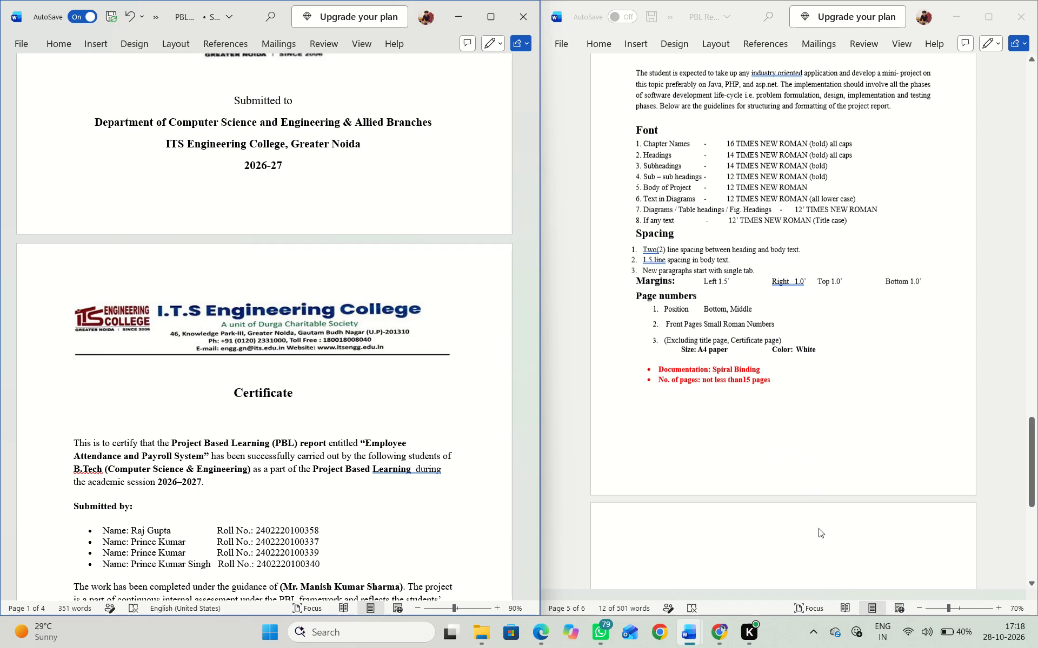
Raise the display brightness to near its maximum in the system quick settings.
{"action": "left_click", "coordinate": [964, 630]}
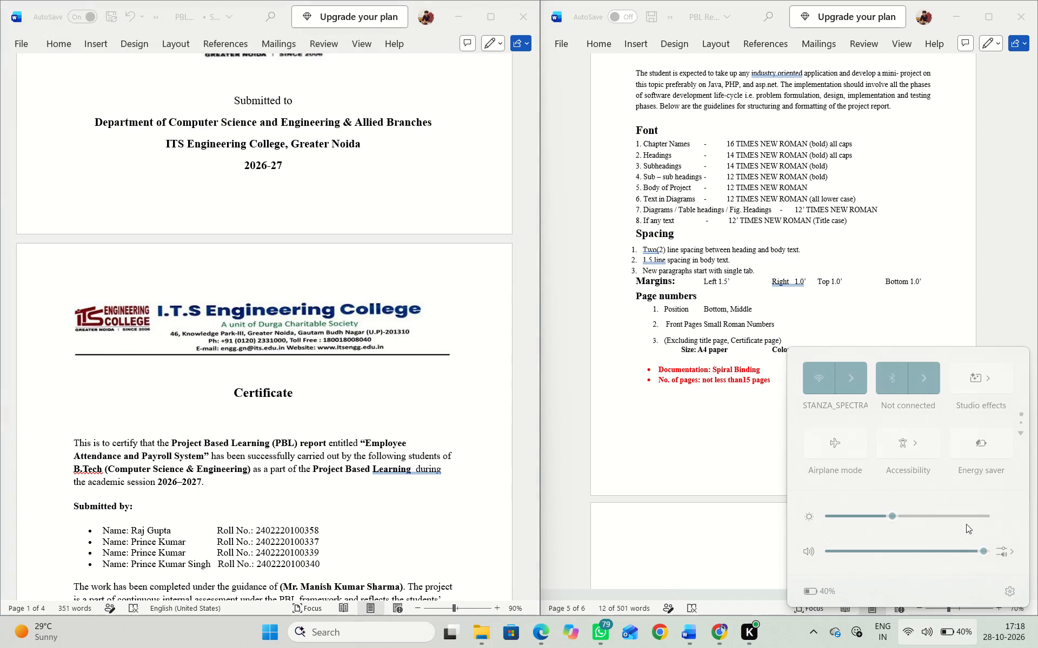
{"action": "left_click", "coordinate": [970, 516]}
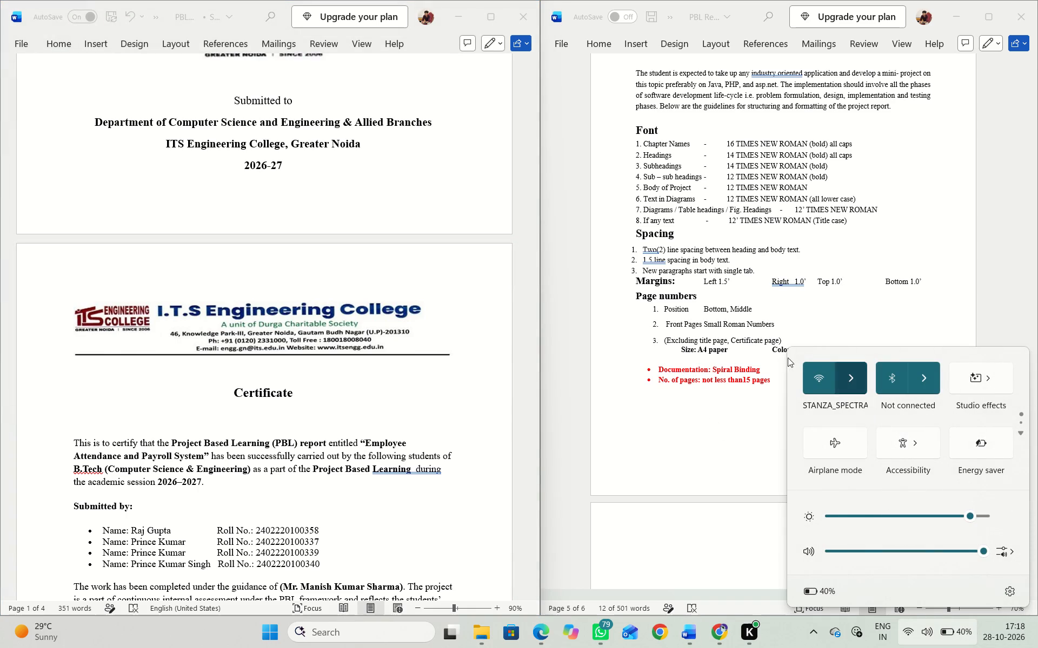